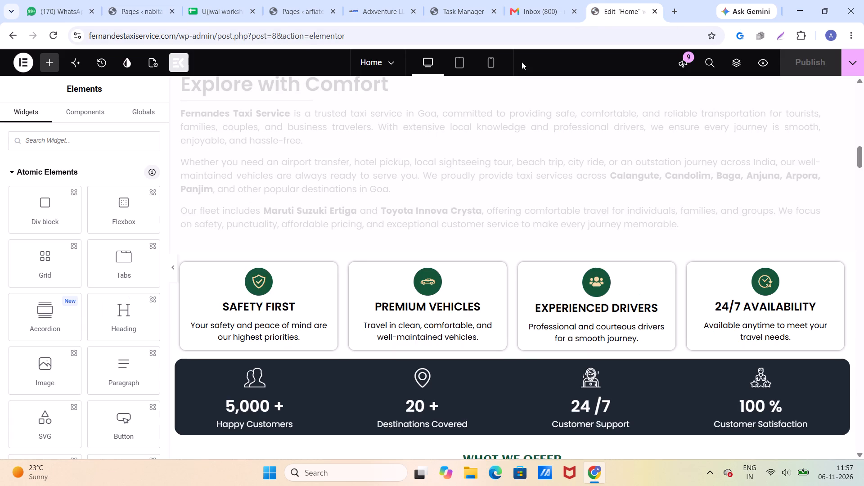
Switch to the nabitaxiservice site's admin and examine its list of installed plugins.
left_click(130, 13)
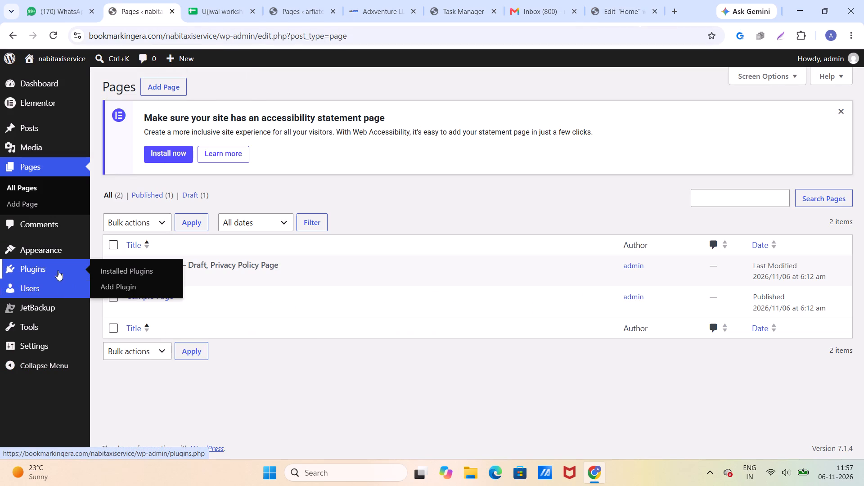
left_click(58, 270)
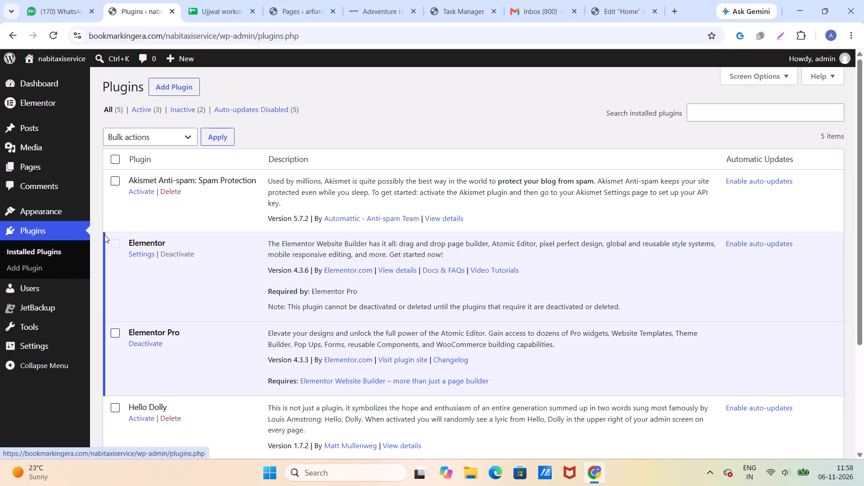
scroll(142, 228, "down", 4)
scroll(143, 230, "up", 6)
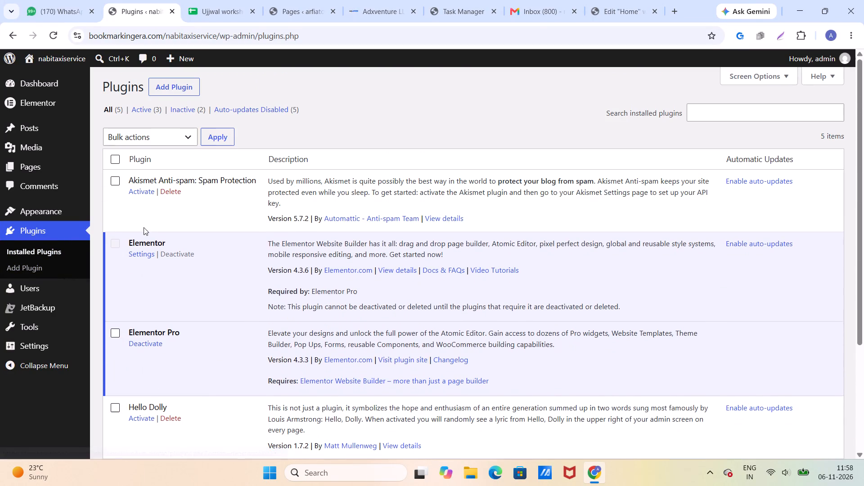
Search for CLASSIC EDITOR among the plugins available to add to the nabitaxiservice site.
left_click(174, 86)
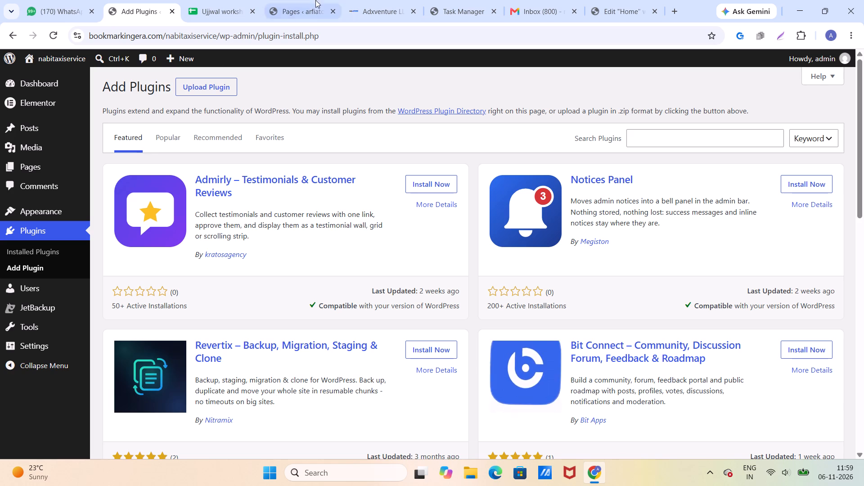
left_click(661, 137)
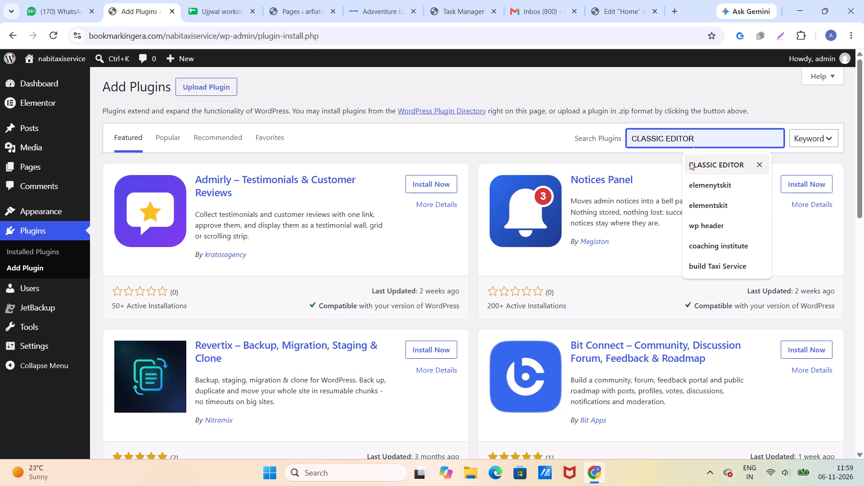
left_click(690, 162)
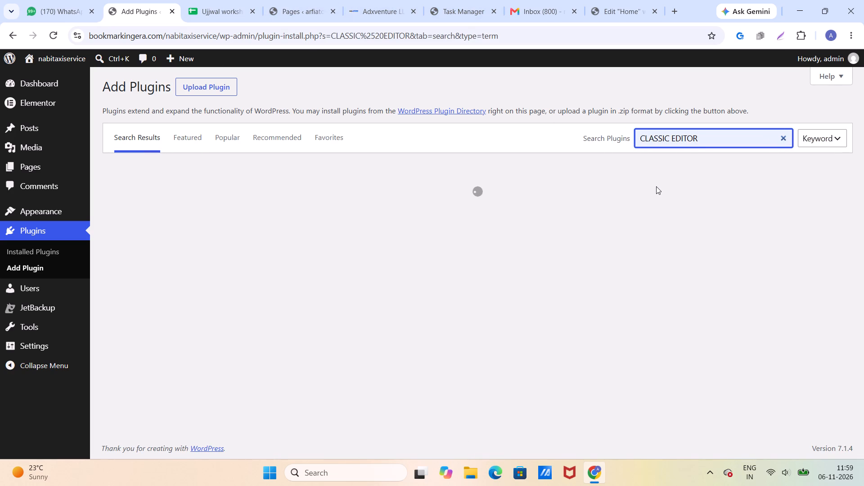
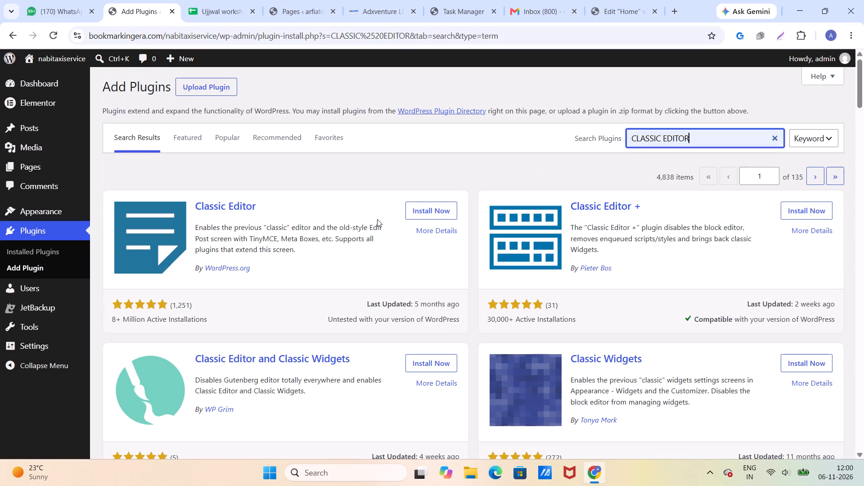
Install and activate the Classic Editor plugin by WordPress.org on the nabitaxiservice site.
left_click(416, 211)
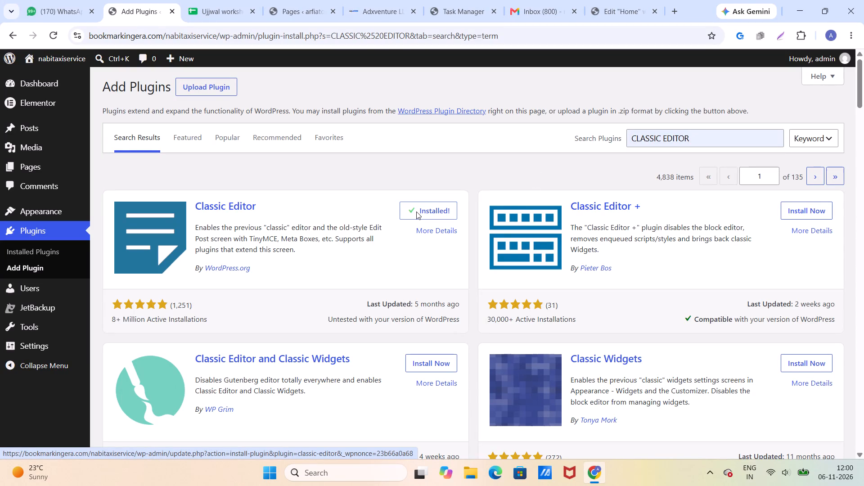
left_click(425, 212)
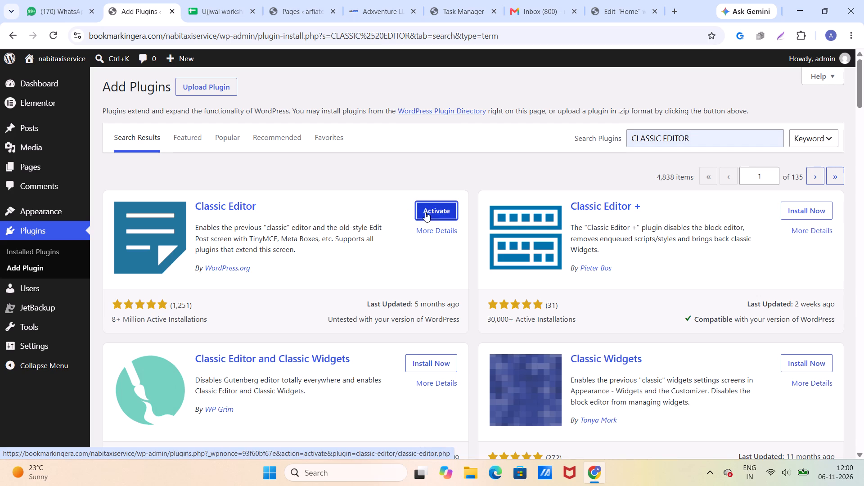
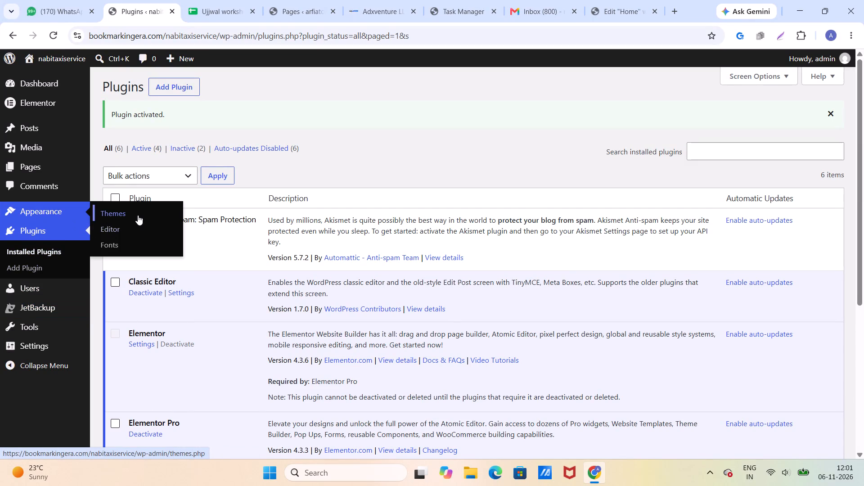
Install the Hello Elementor theme from the popular themes and make it the site's active theme.
left_click(138, 215)
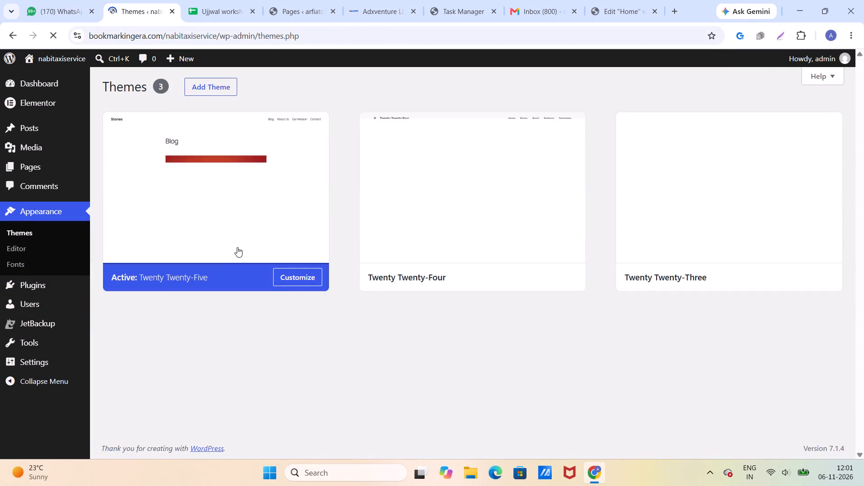
left_click(229, 90)
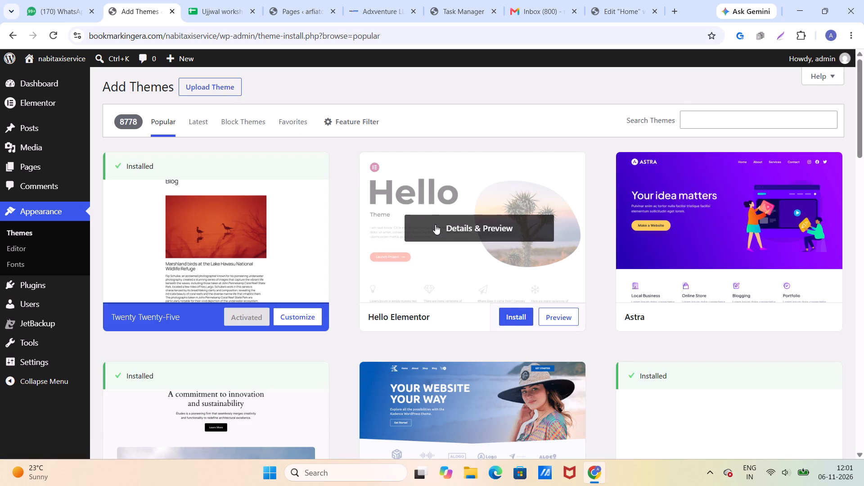
left_click(515, 320)
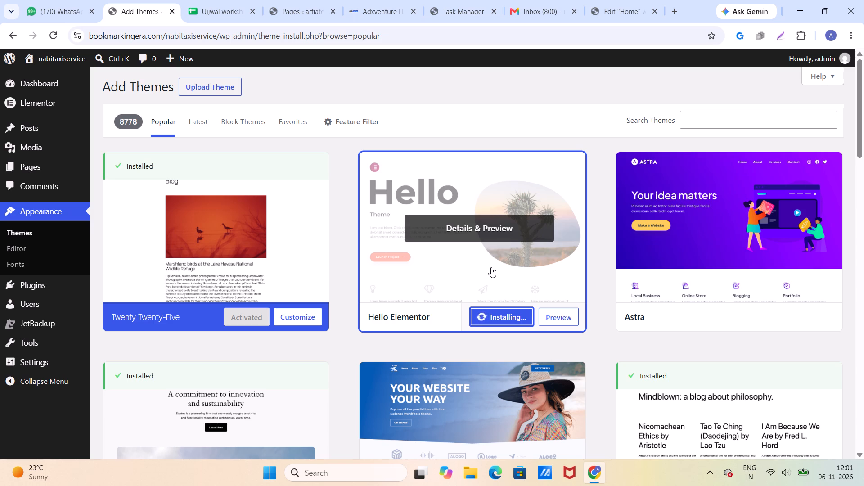
left_click(504, 315)
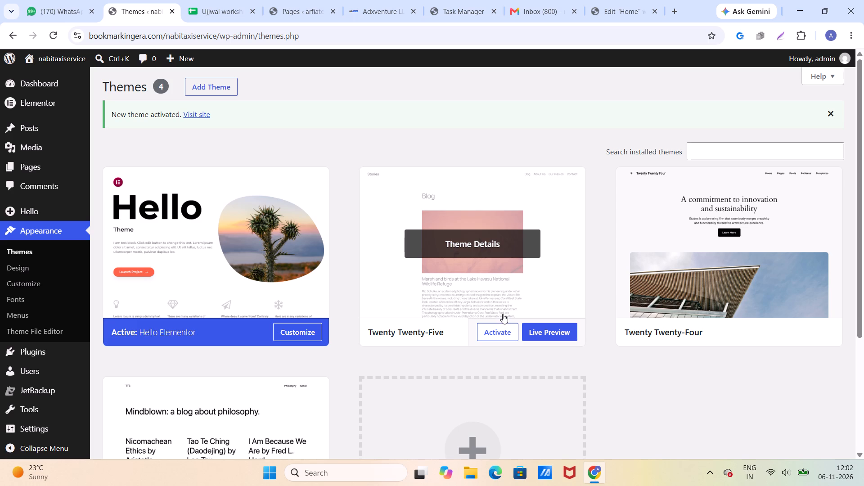
left_click(501, 324)
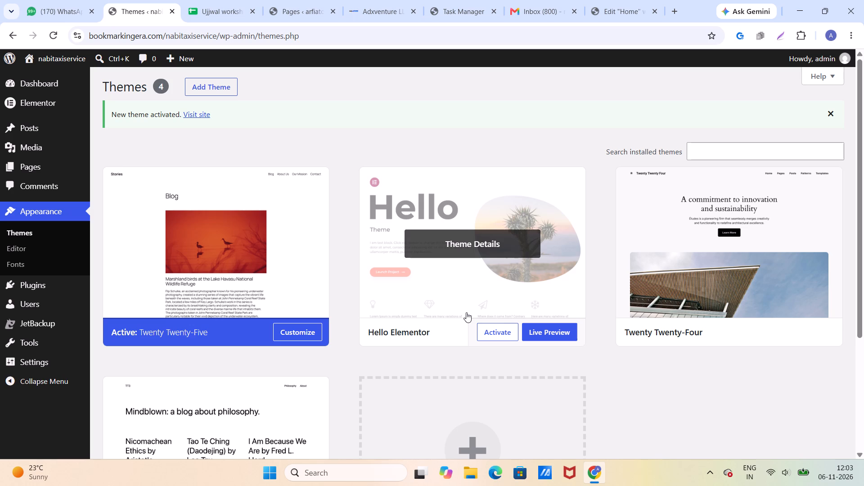
left_click(499, 342)
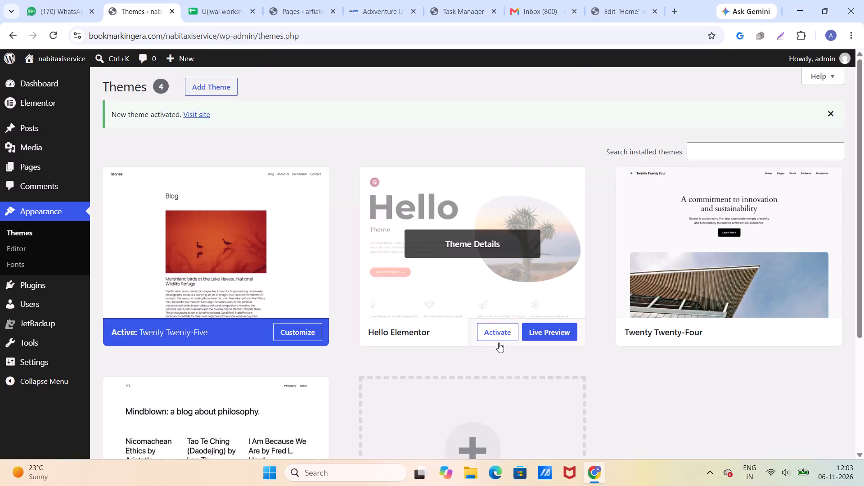
scroll(476, 357, "down", 1)
left_click(492, 432)
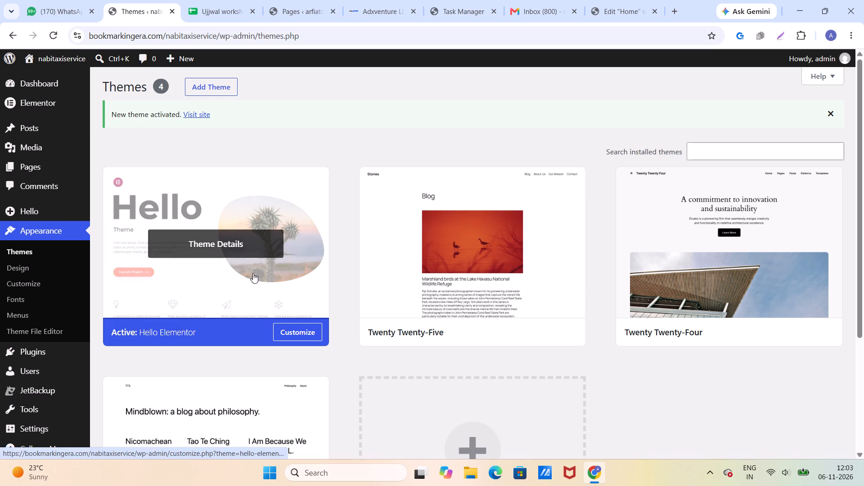
Create a new page titled "Home" and publish it.
left_click(33, 161)
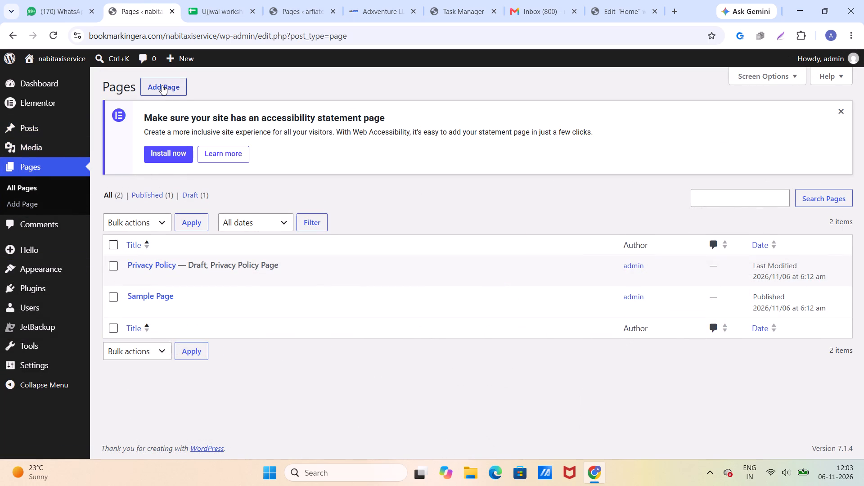
left_click(162, 85)
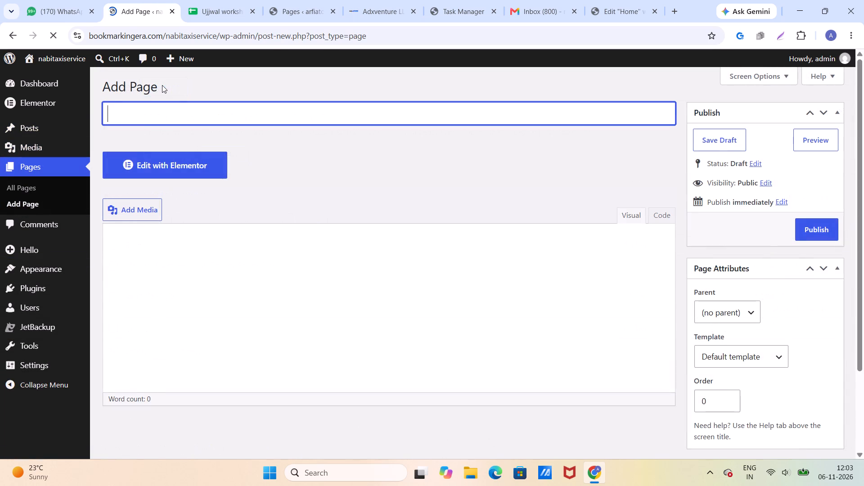
left_click(286, 122)
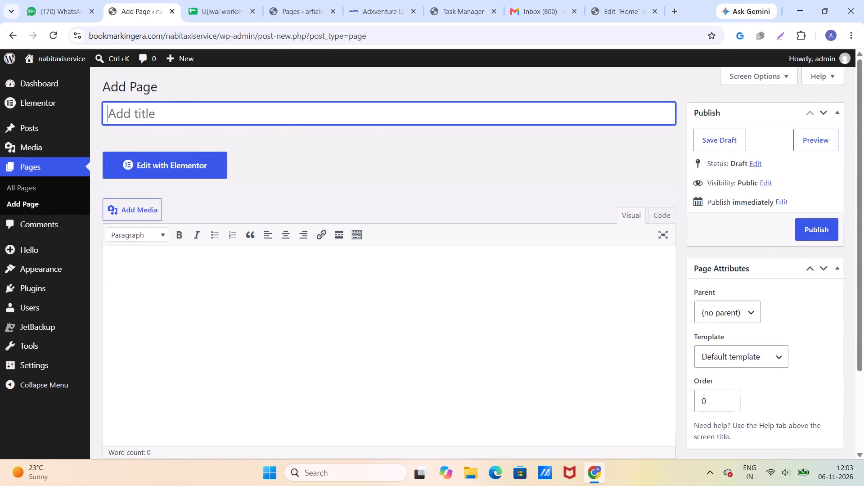
type("Home")
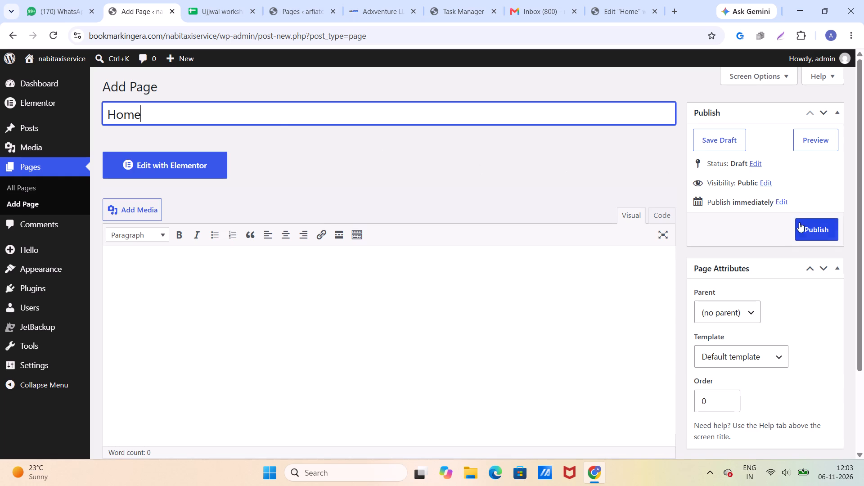
left_click(802, 223)
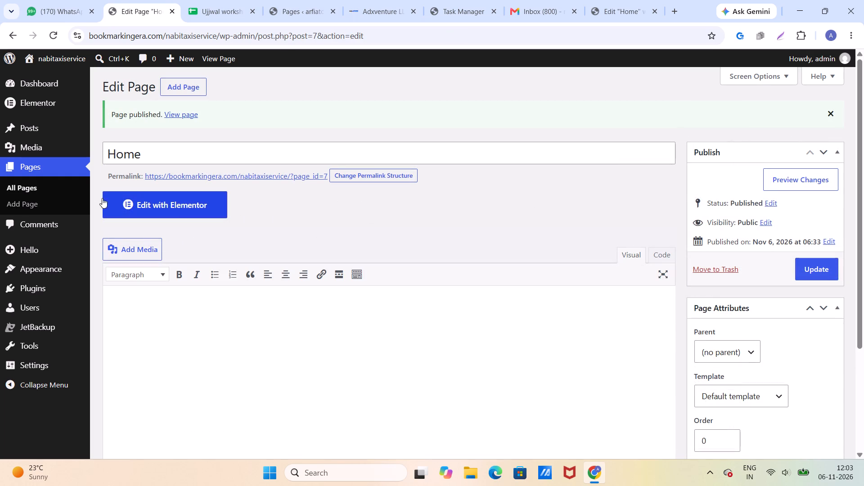
Add another new page titled "About Us" and publish it.
left_click(186, 87)
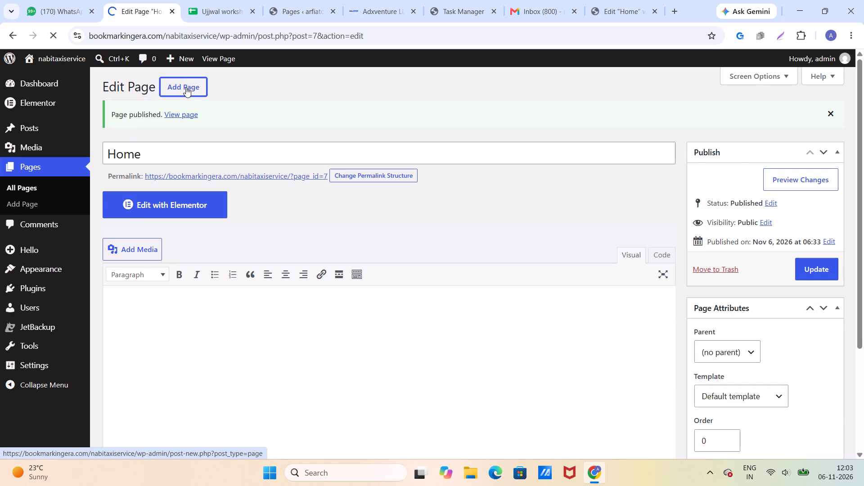
left_click(184, 117)
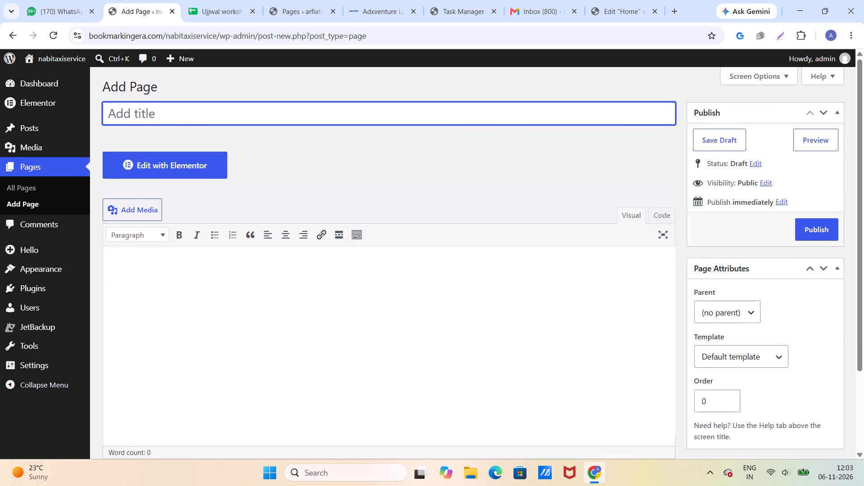
key("shift+a")
type("bout")
key("space")
type("Us")
left_click(817, 238)
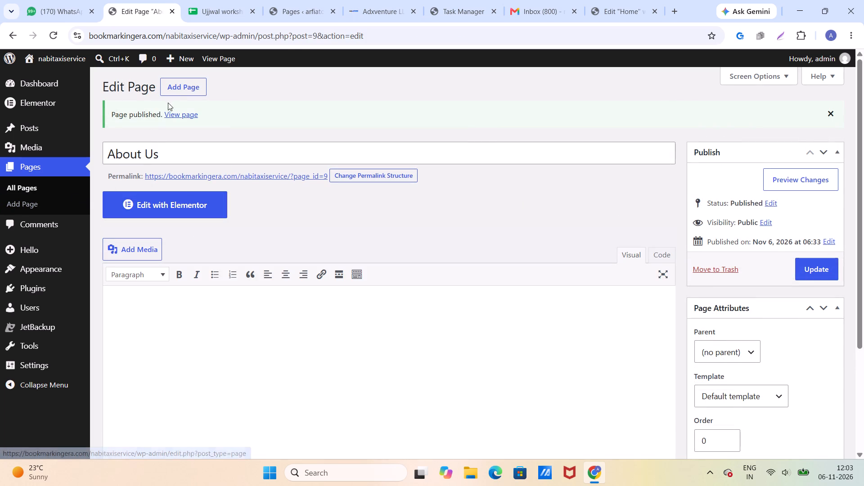
Add a new page titled "Our Services" and publish it.
left_click(181, 82)
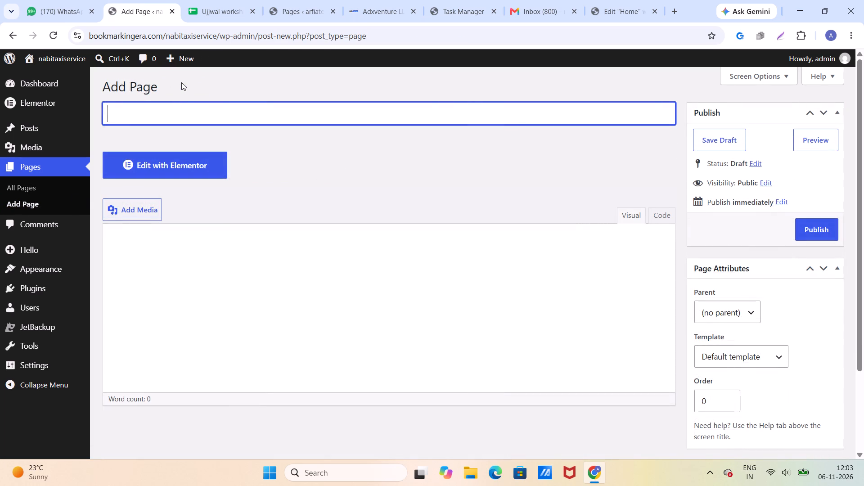
left_click(175, 112)
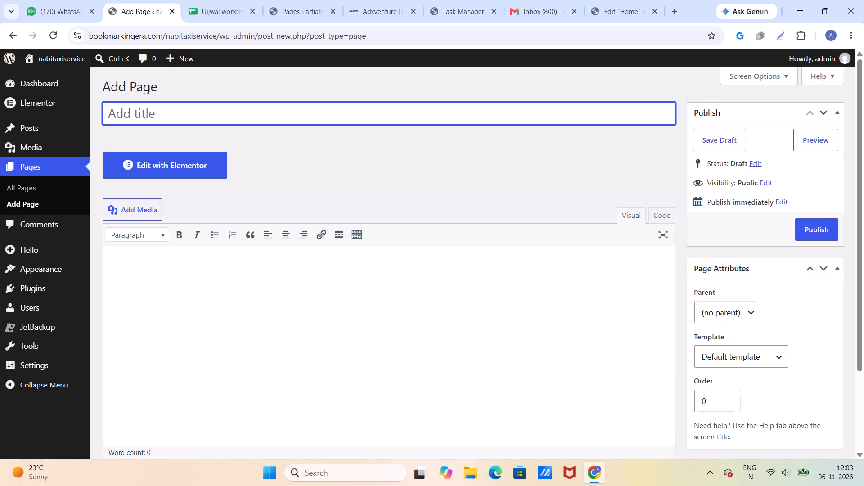
type("Our")
key("space")
type("Services")
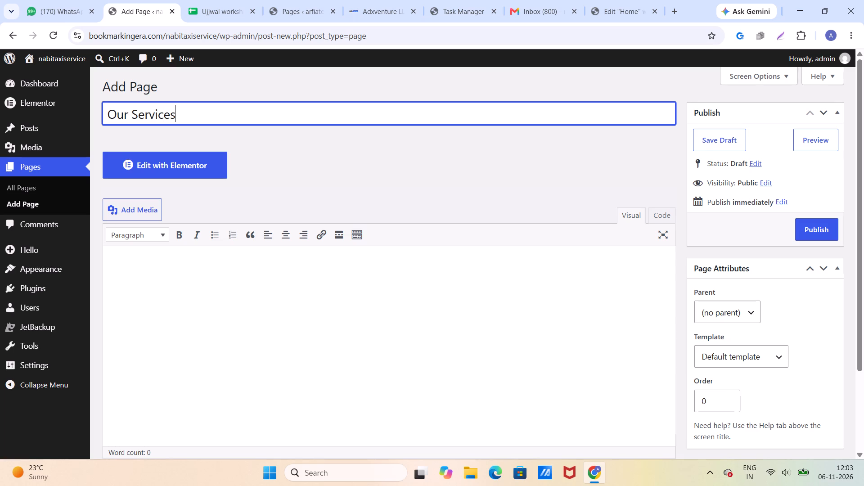
left_click(817, 232)
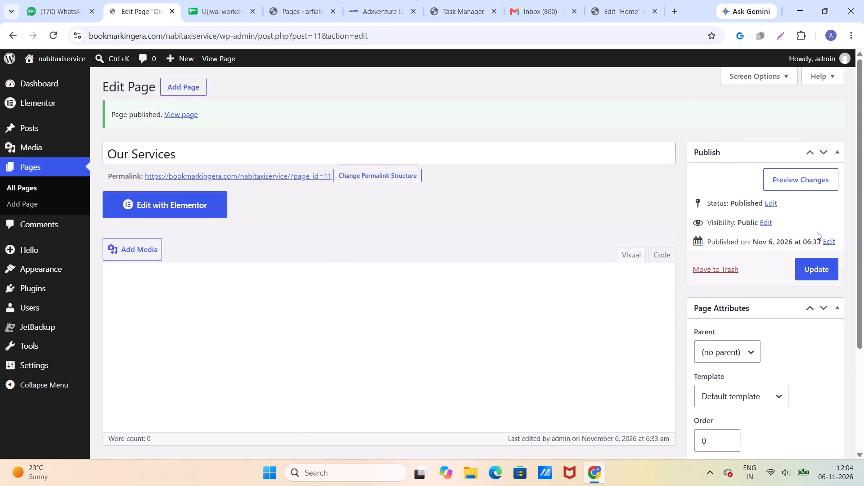
Add a new page titled "Contact Us" and publish it.
left_click(174, 87)
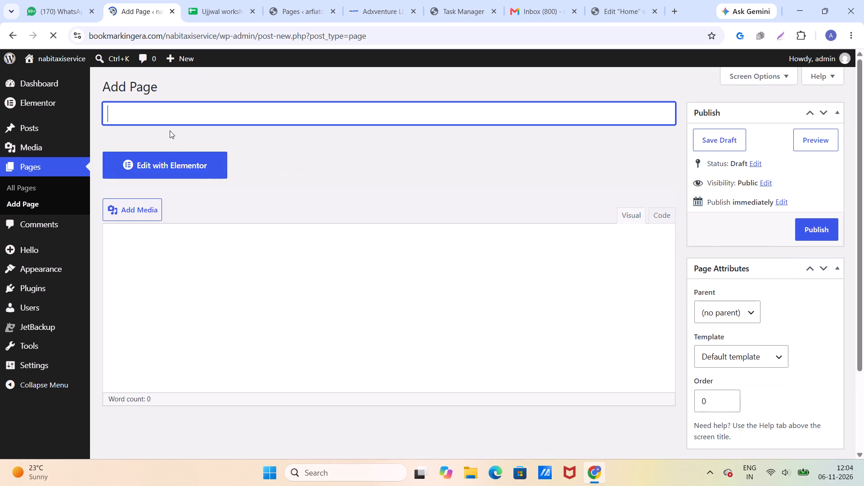
left_click(162, 120)
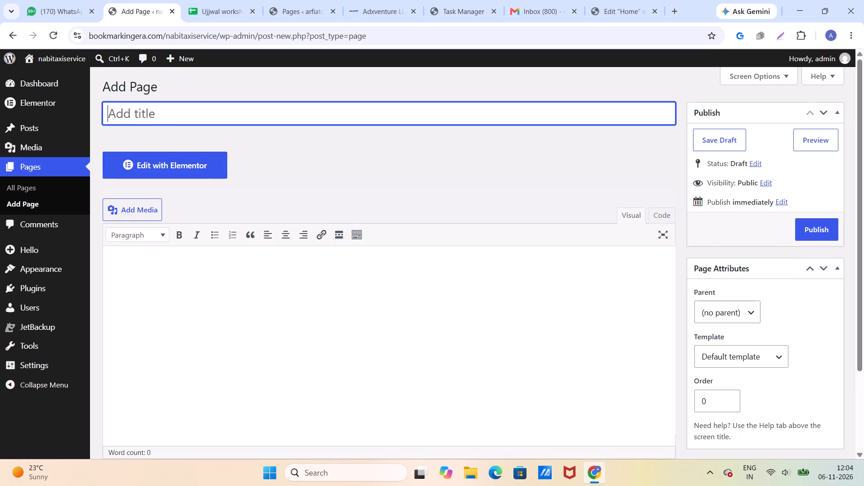
key("shift+c")
type("ontact")
key("space")
type("Us")
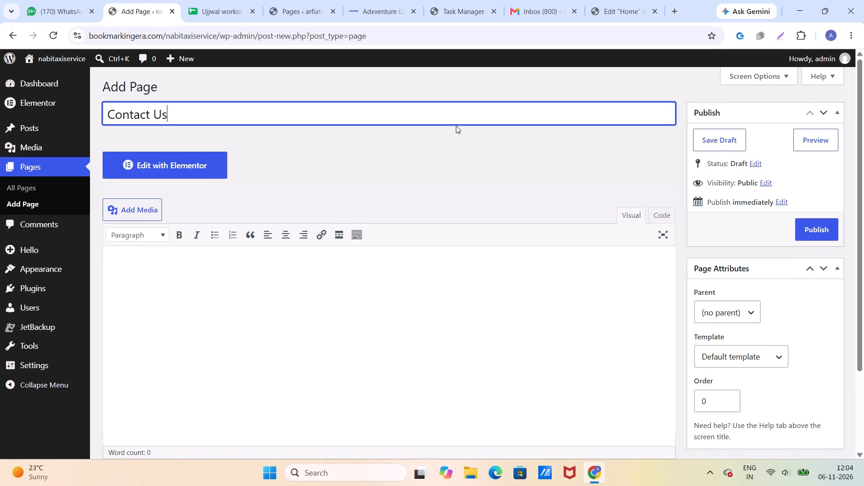
left_click(793, 232)
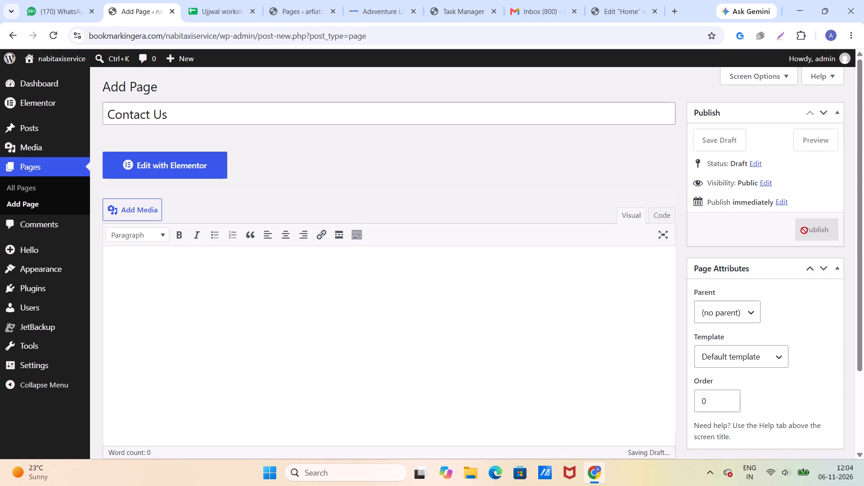
left_click(804, 235)
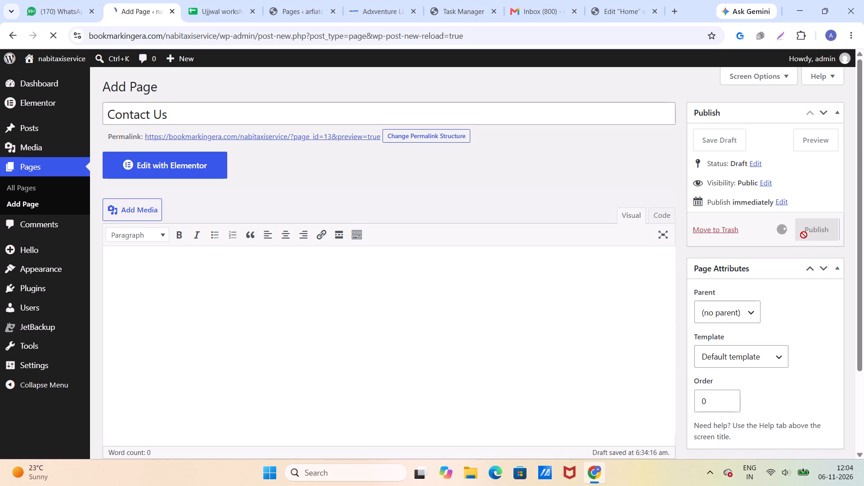
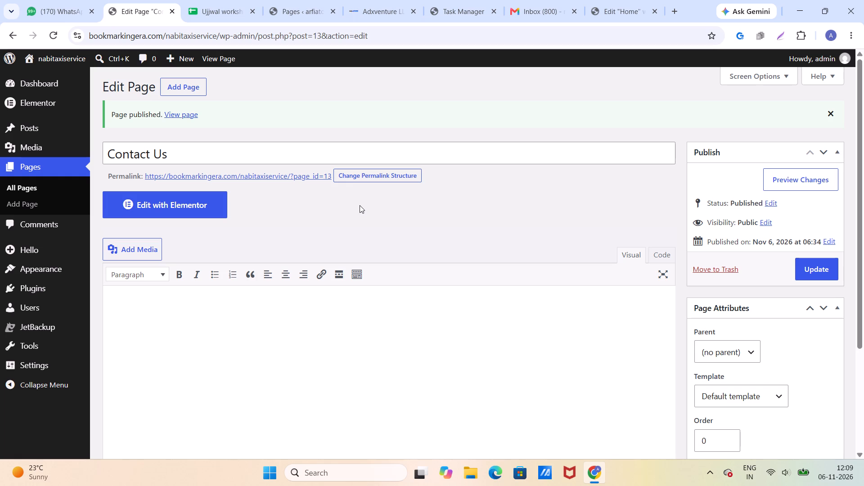
Open the published Home page from the pages list for editing with Elementor.
left_click(41, 191)
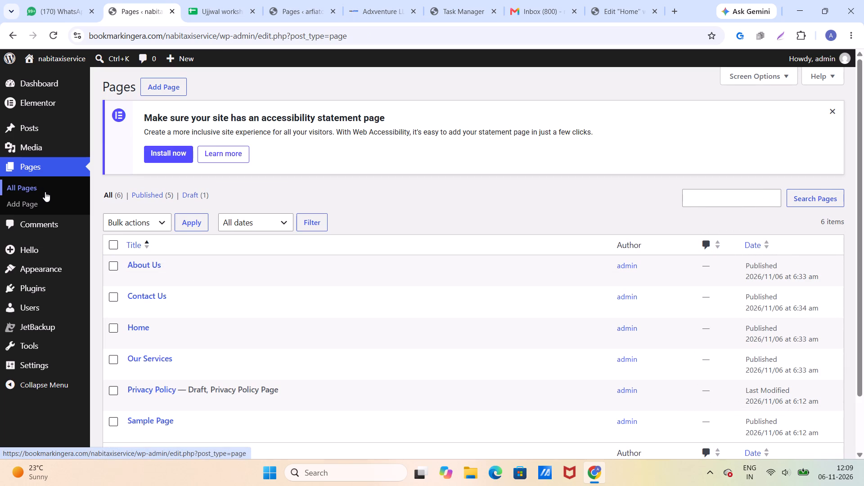
left_click(146, 324)
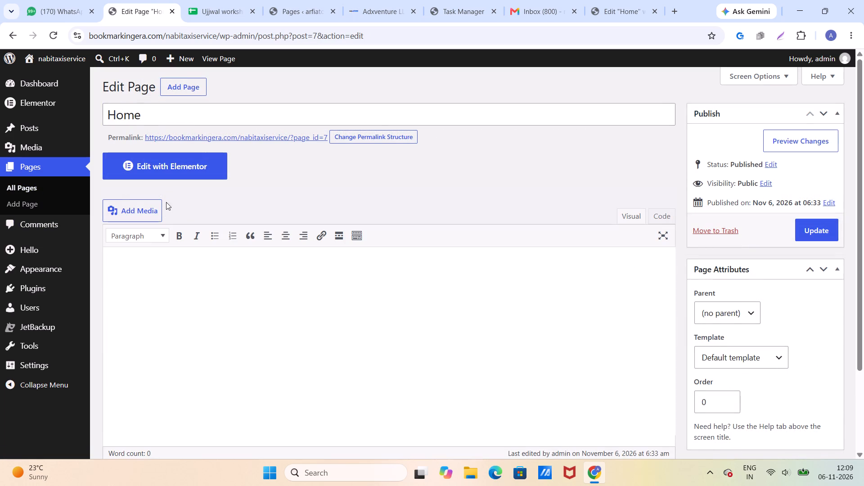
left_click(192, 165)
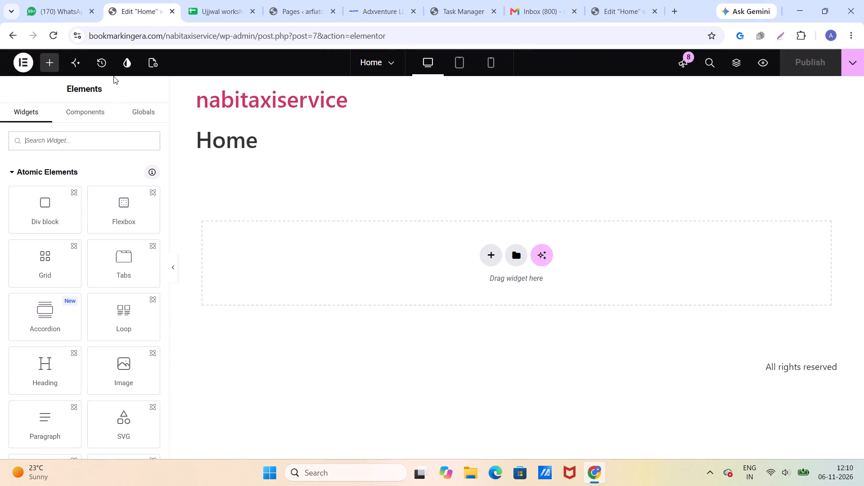
Turn on Hide Title in the Home page's settings.
left_click(153, 68)
scroll(100, 210, "down", 1)
scroll(100, 212, "up", 1)
scroll(100, 213, "down", 4)
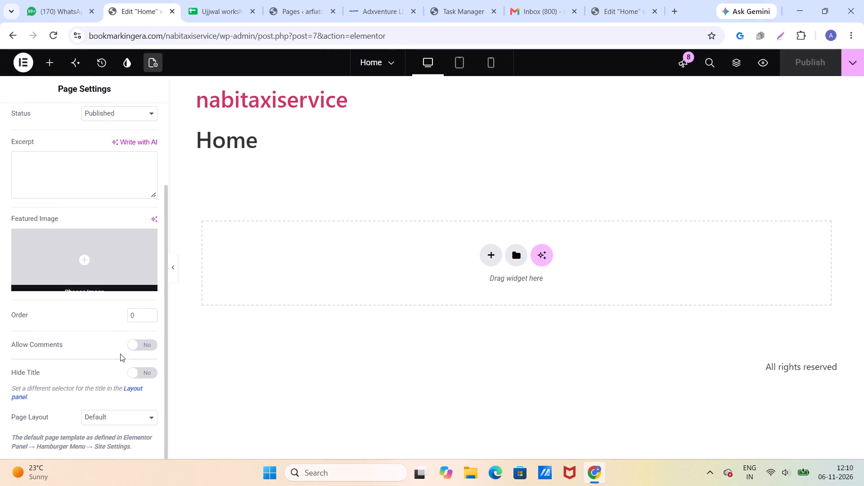
left_click(128, 371)
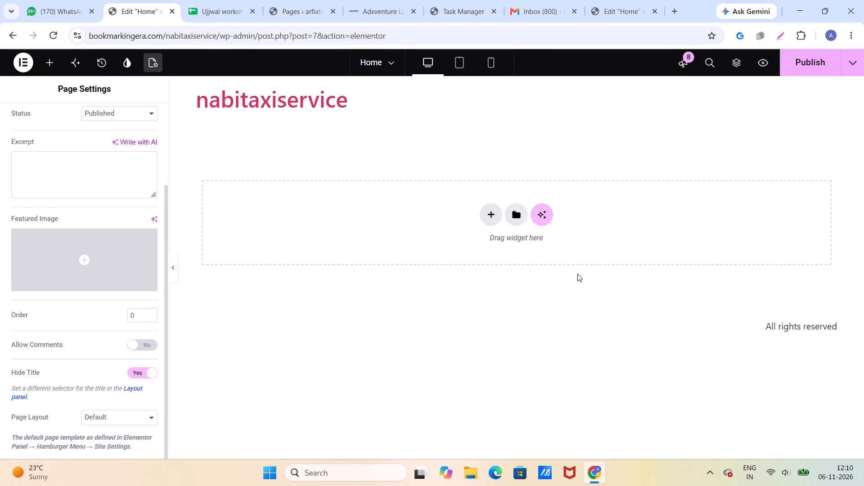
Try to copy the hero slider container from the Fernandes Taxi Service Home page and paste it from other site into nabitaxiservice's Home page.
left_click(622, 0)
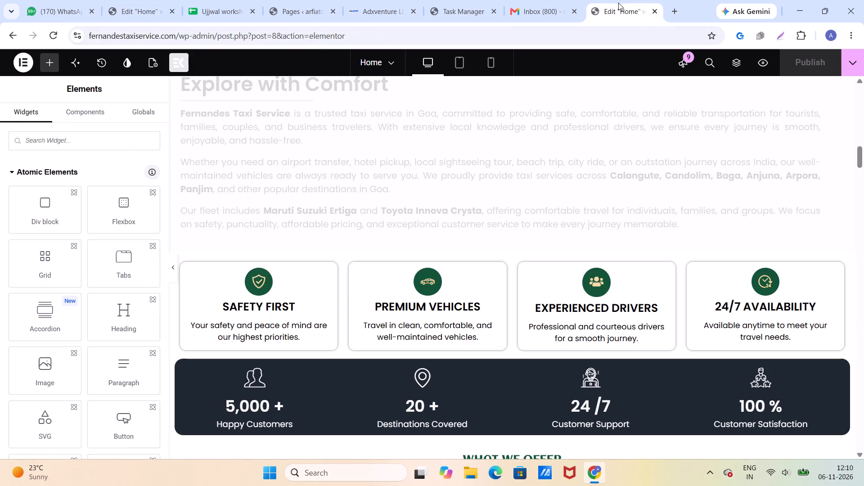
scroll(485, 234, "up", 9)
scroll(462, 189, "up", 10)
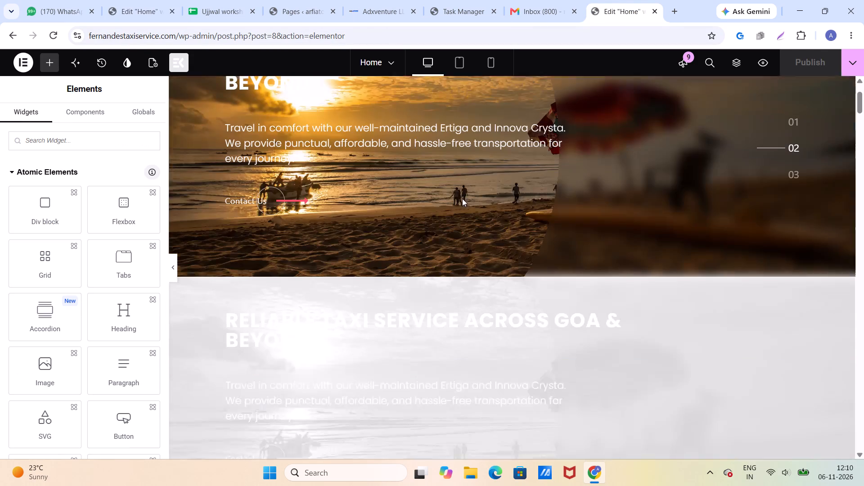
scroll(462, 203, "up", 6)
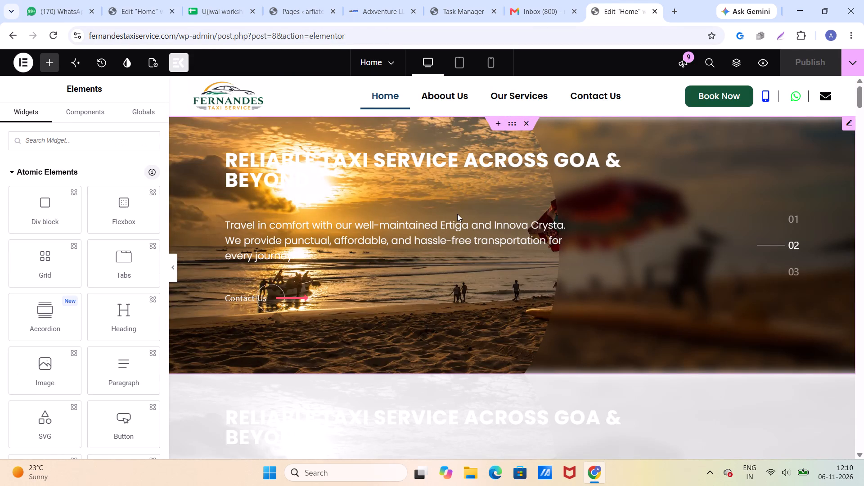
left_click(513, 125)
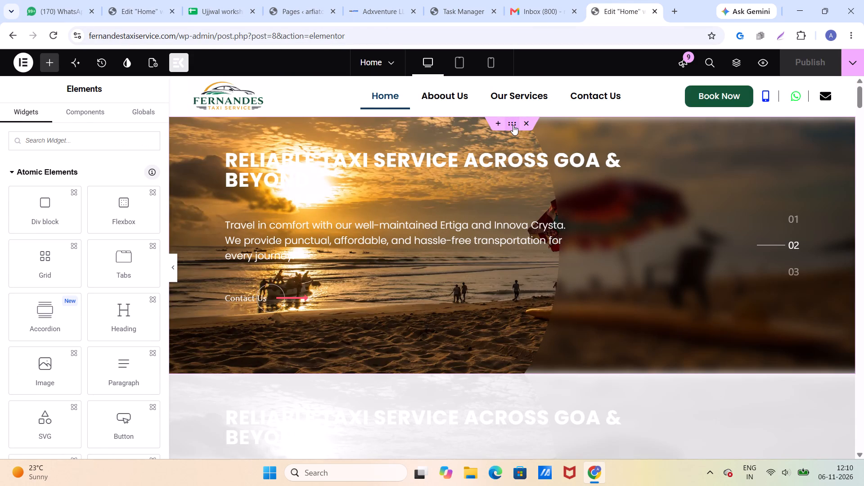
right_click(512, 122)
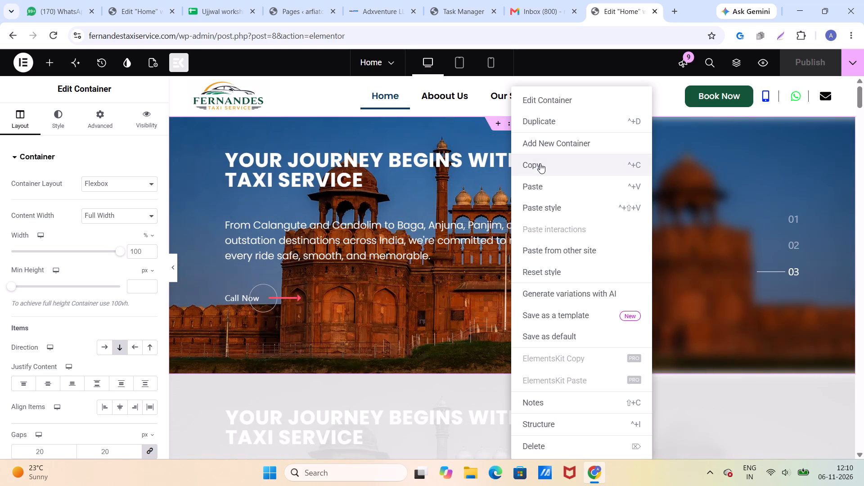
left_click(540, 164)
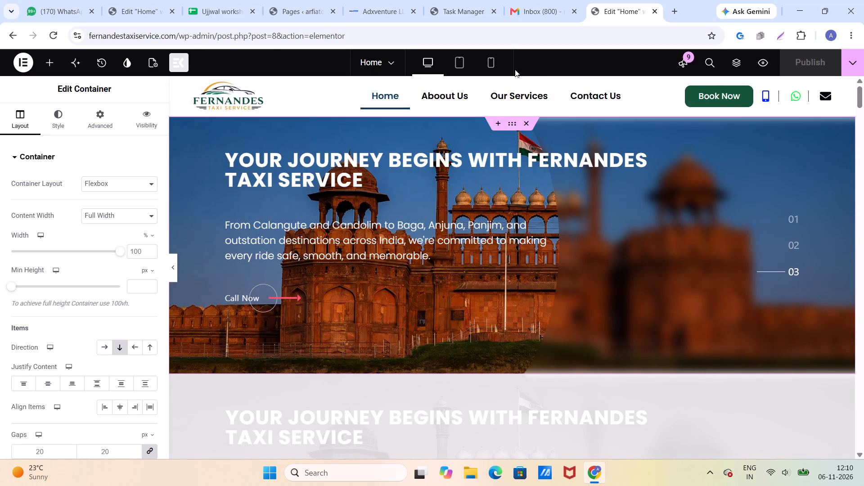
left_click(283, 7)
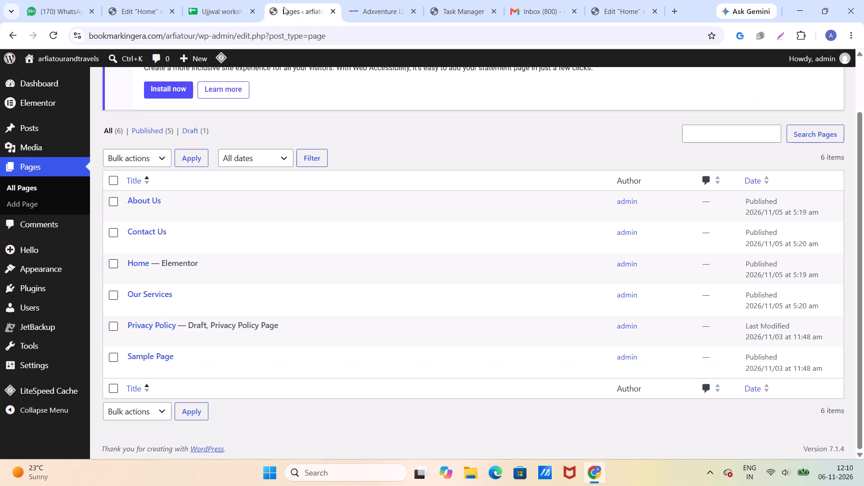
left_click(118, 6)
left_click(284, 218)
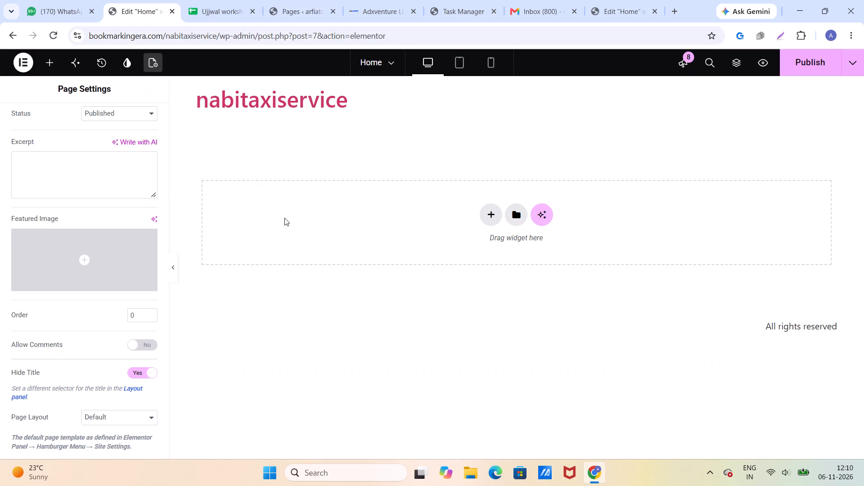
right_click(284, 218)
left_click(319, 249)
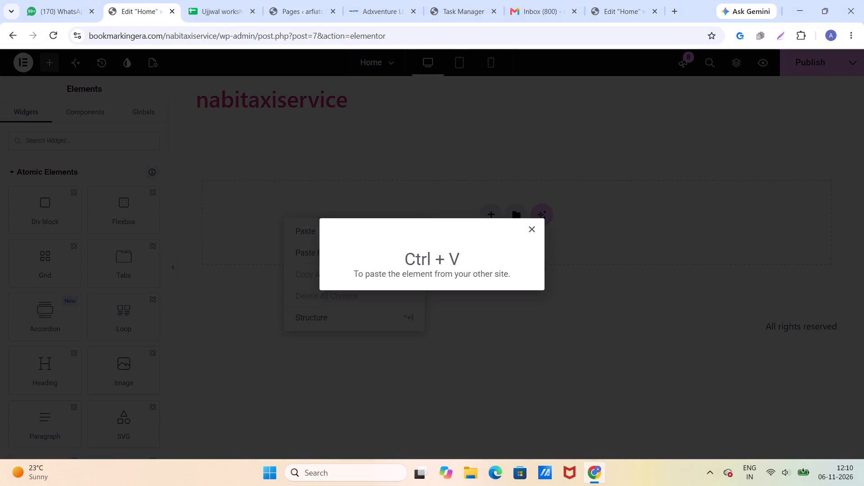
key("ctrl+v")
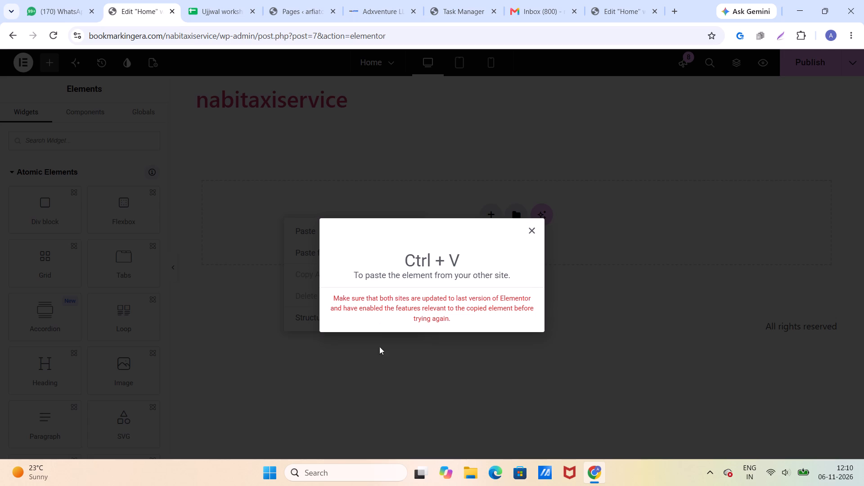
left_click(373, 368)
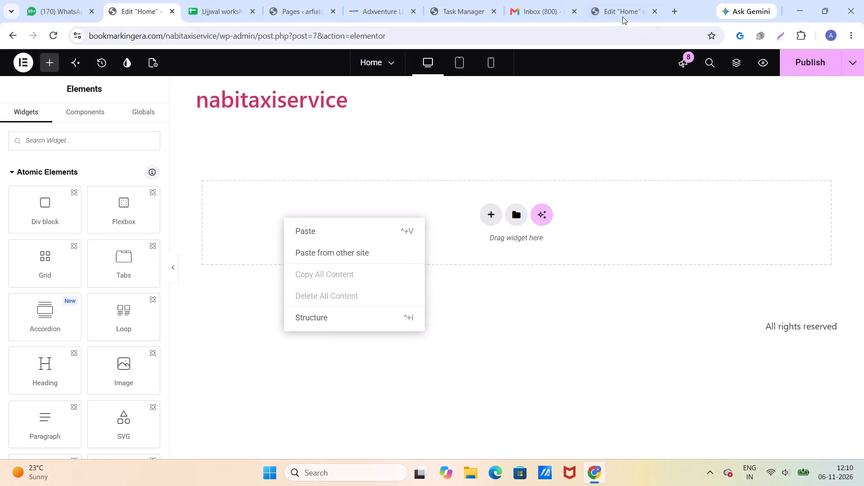
Copy the About Us container with the coast image from the Fernandes Home page and paste it from other site into nabitaxiservice's Home page.
left_click(618, 7)
scroll(467, 283, "down", 8)
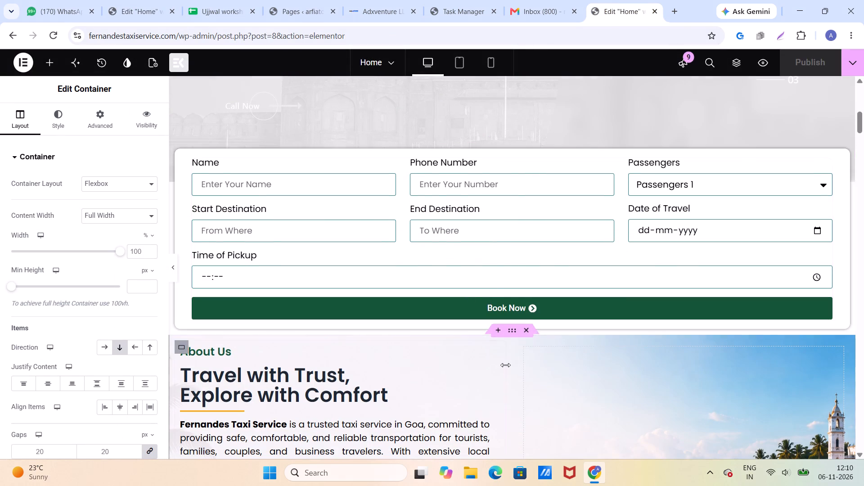
left_click(512, 327)
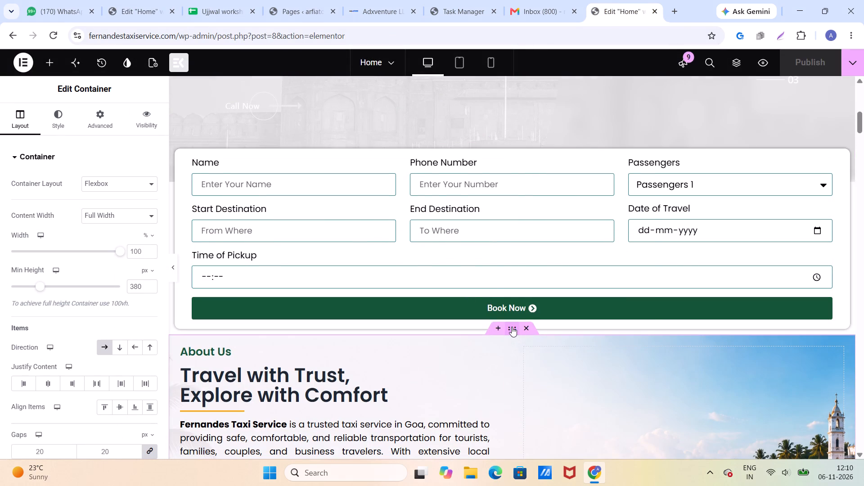
right_click(512, 327)
left_click(555, 158)
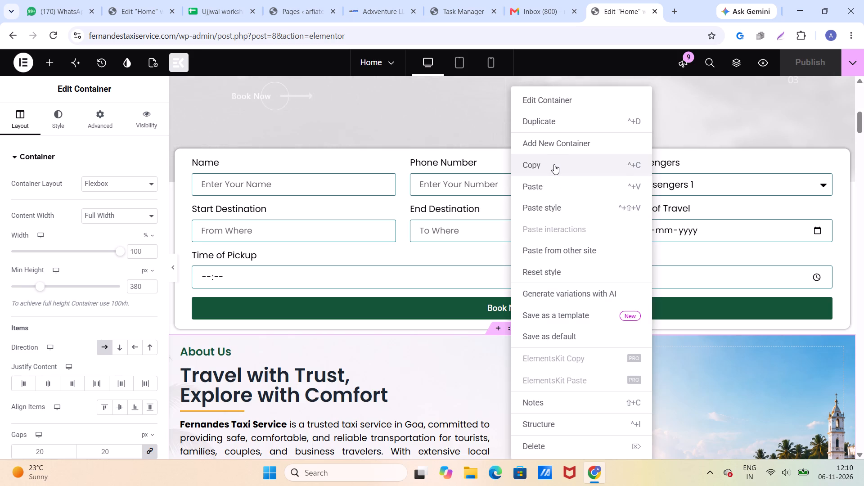
left_click(291, 7)
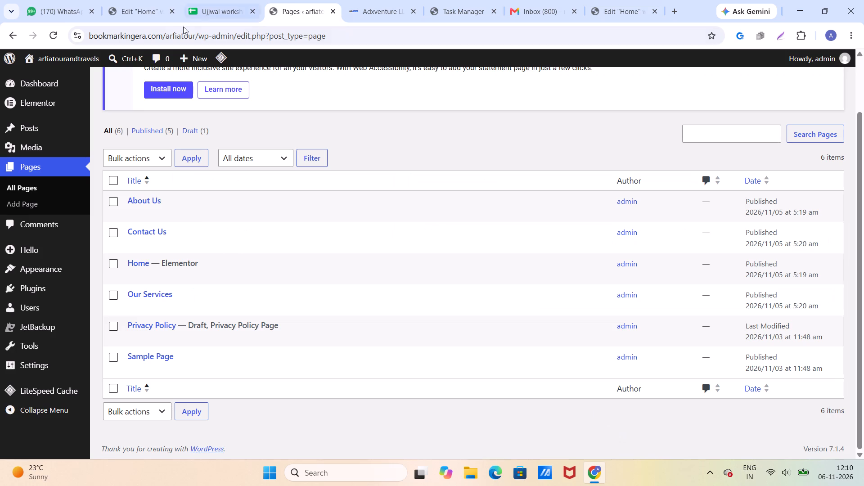
left_click(137, 10)
left_click(232, 302)
right_click(224, 217)
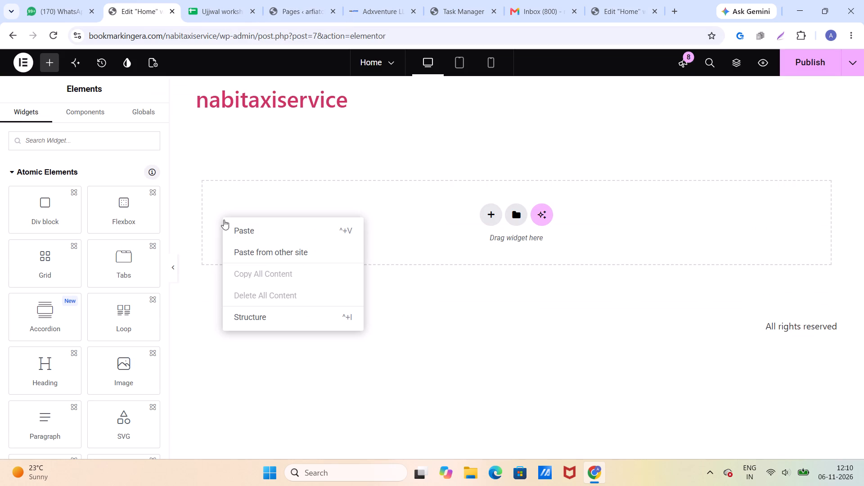
left_click(260, 255)
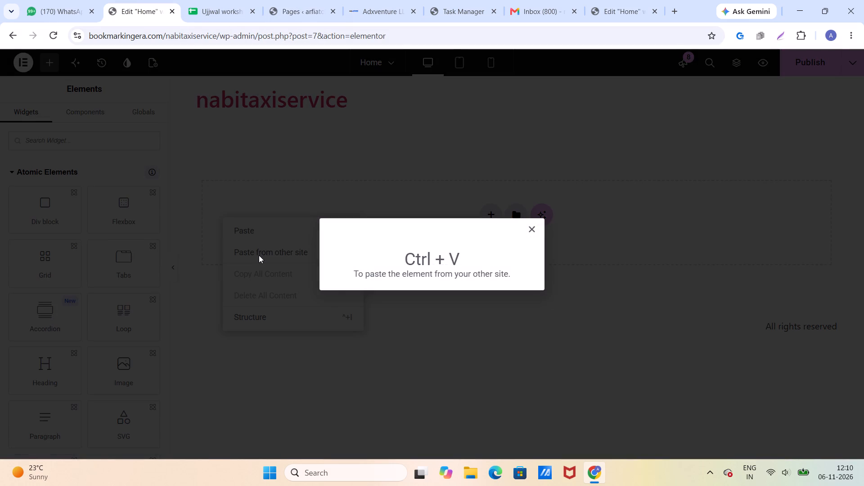
key("ctrl+v")
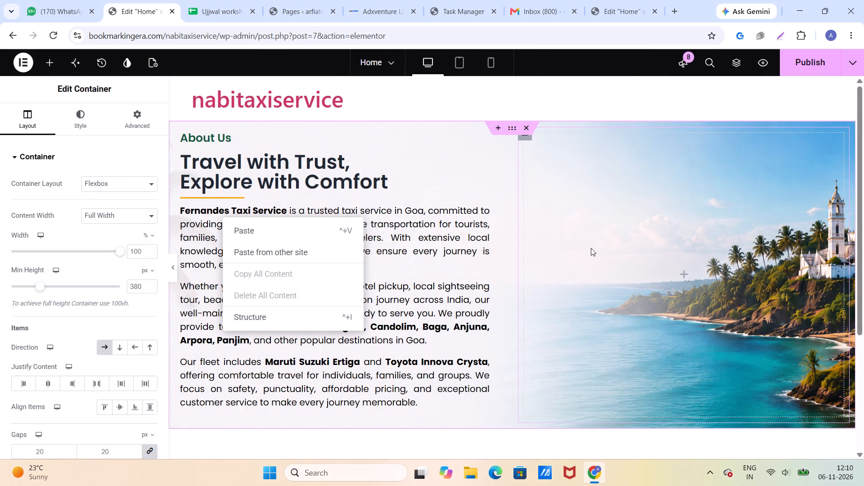
Copy the faded full-width About Us container from the Fernandes Home page and paste it from other site below nabitaxiservice's About Us section.
left_click(613, 5)
scroll(487, 306, "down", 6)
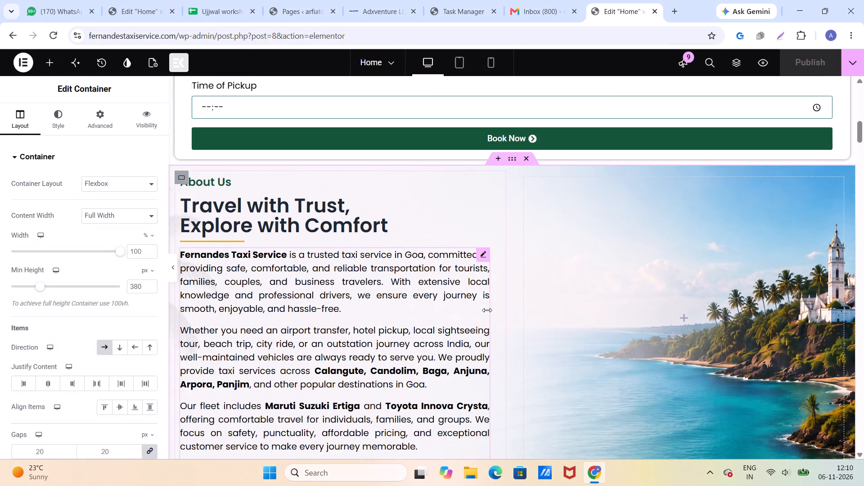
scroll(486, 311, "down", 2)
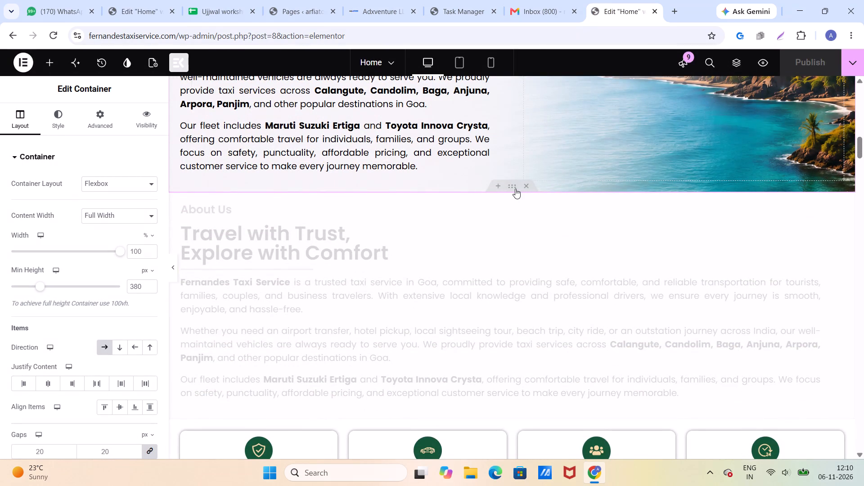
left_click(514, 187)
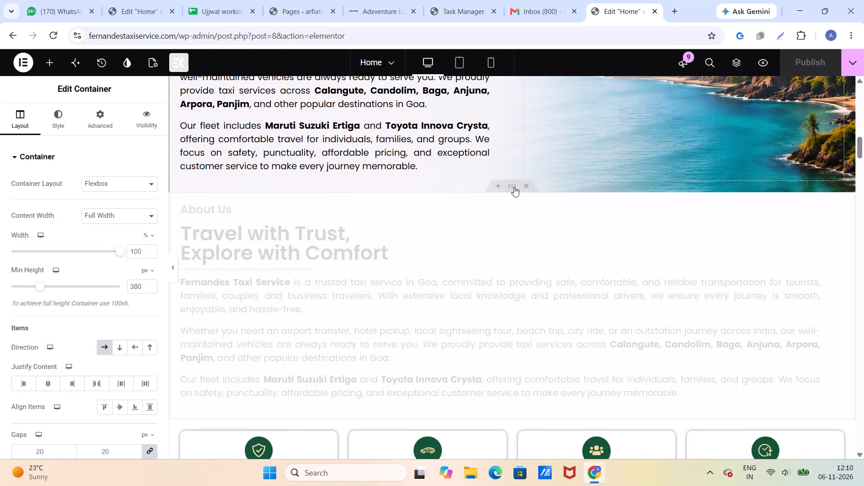
left_click(513, 187)
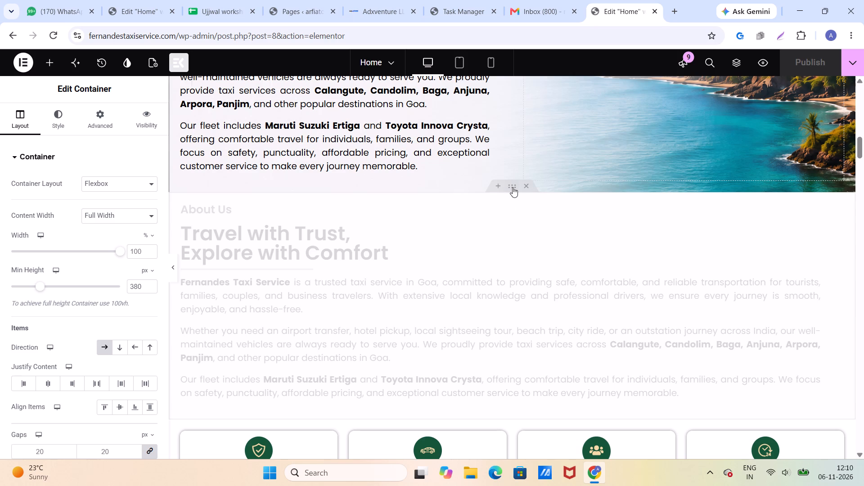
scroll(513, 187, "down", 1)
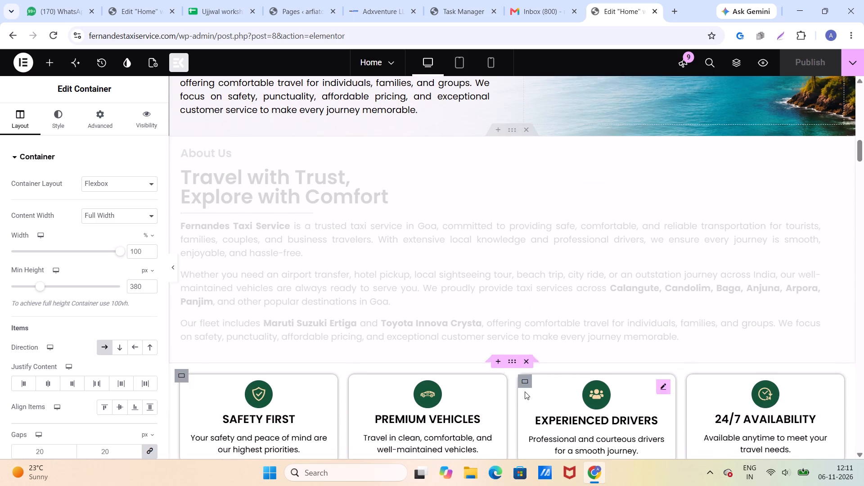
left_click(515, 356)
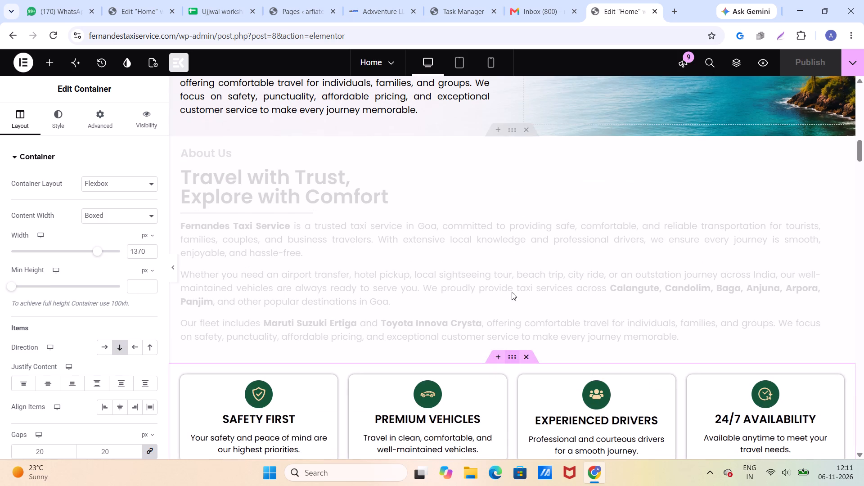
left_click(513, 130)
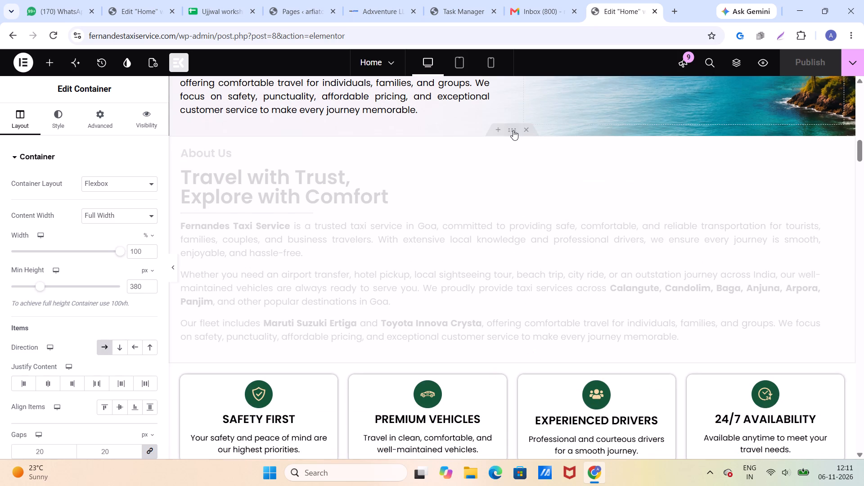
right_click(513, 130)
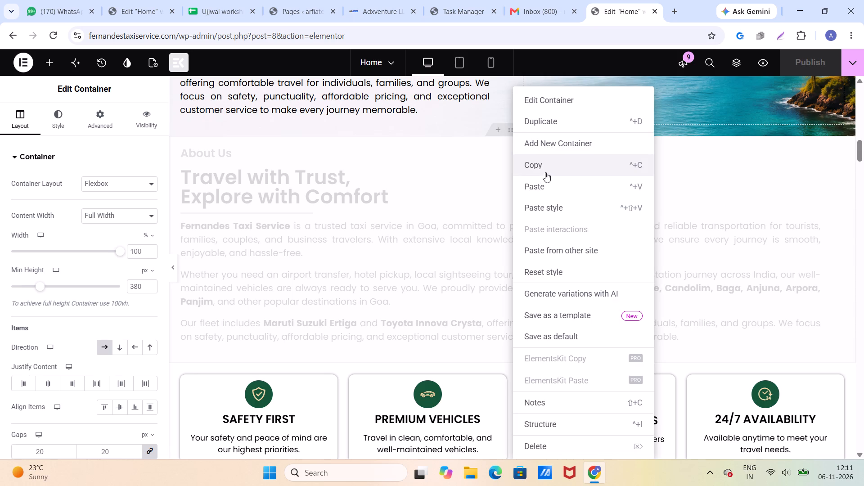
left_click(545, 172)
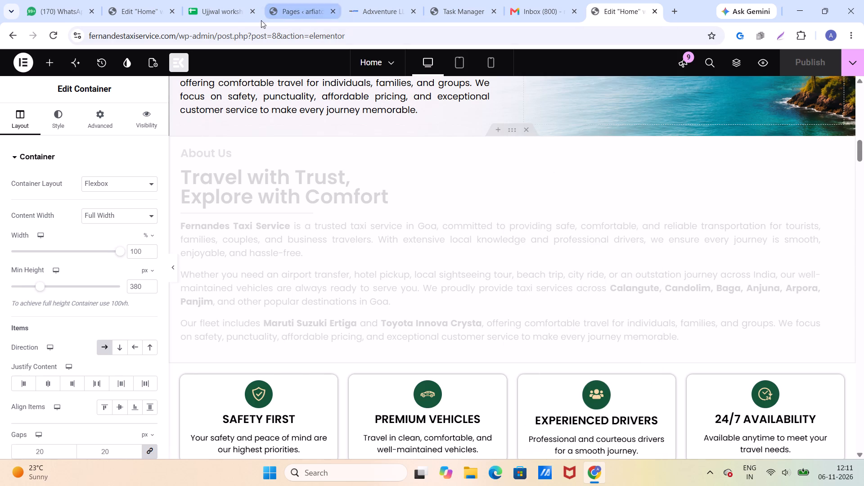
left_click(129, 12)
scroll(310, 349, "down", 3)
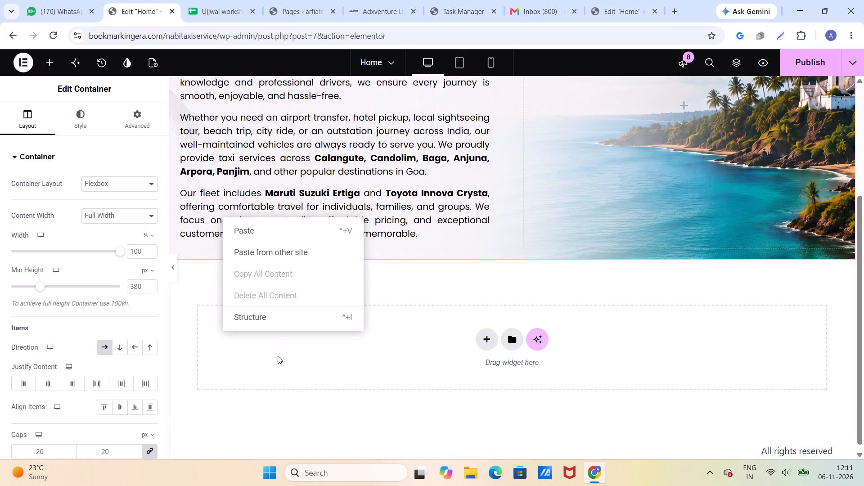
left_click(278, 356)
right_click(282, 353)
left_click(318, 378)
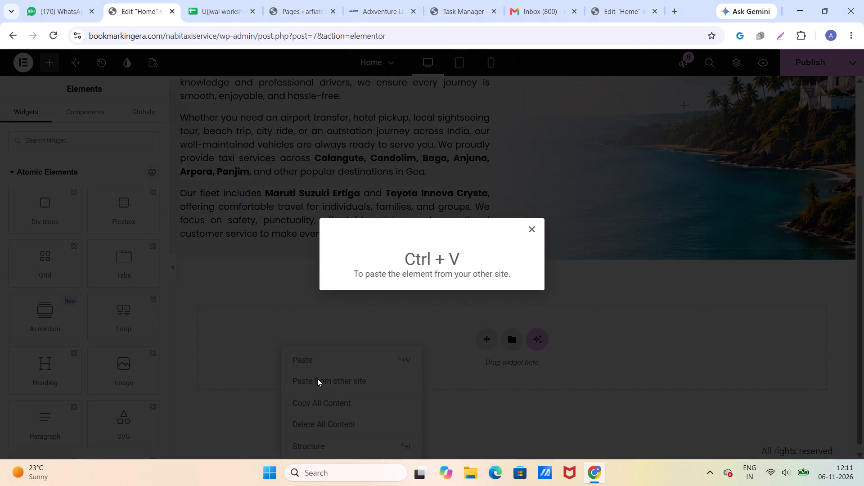
key("ctrl+v")
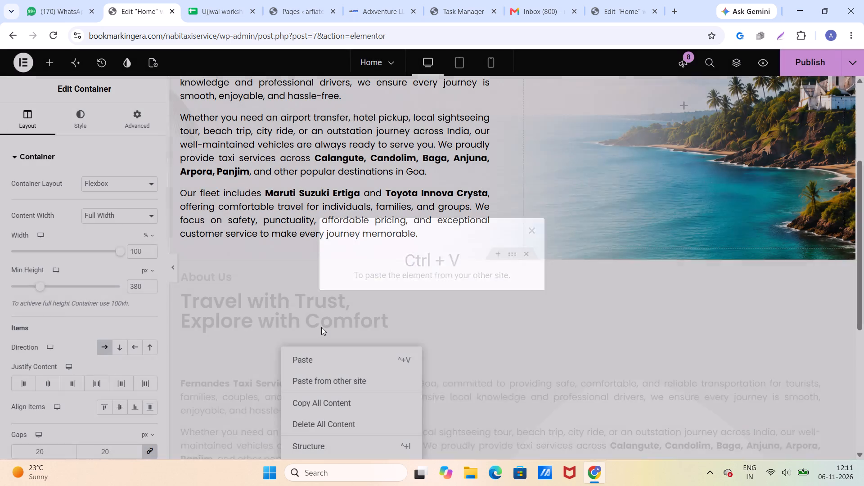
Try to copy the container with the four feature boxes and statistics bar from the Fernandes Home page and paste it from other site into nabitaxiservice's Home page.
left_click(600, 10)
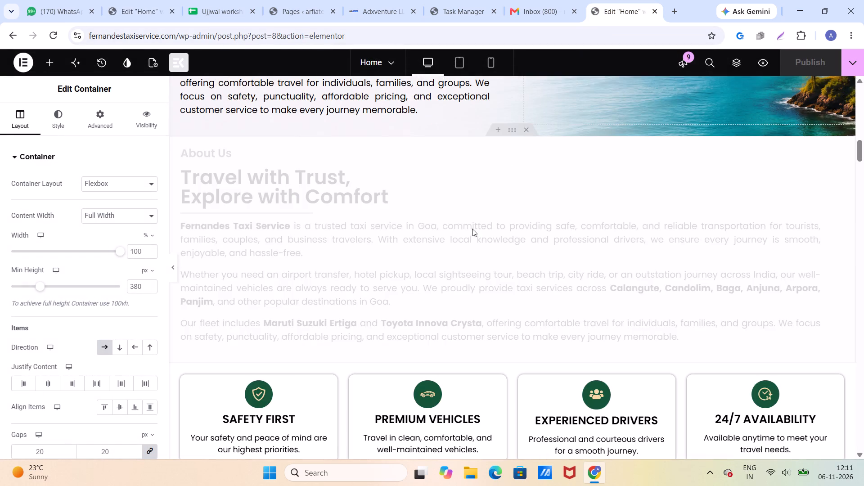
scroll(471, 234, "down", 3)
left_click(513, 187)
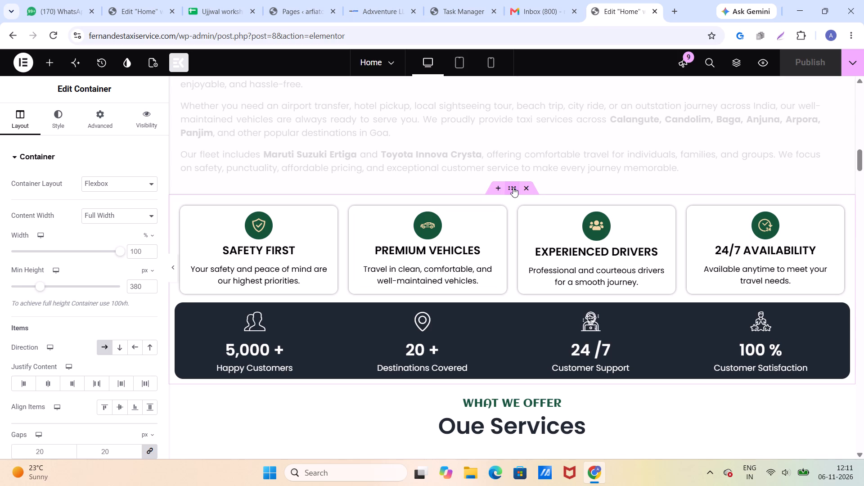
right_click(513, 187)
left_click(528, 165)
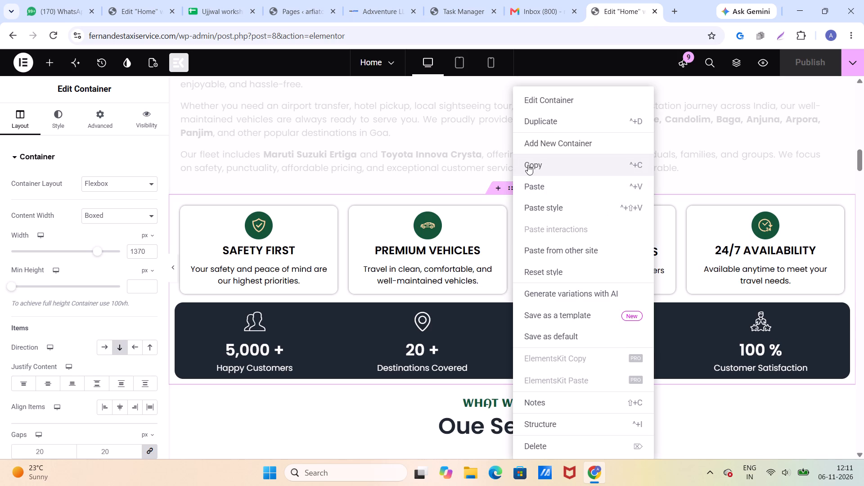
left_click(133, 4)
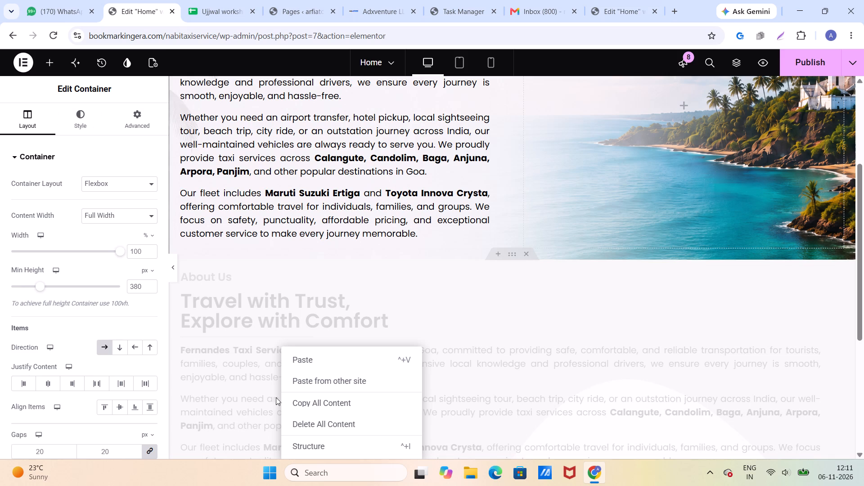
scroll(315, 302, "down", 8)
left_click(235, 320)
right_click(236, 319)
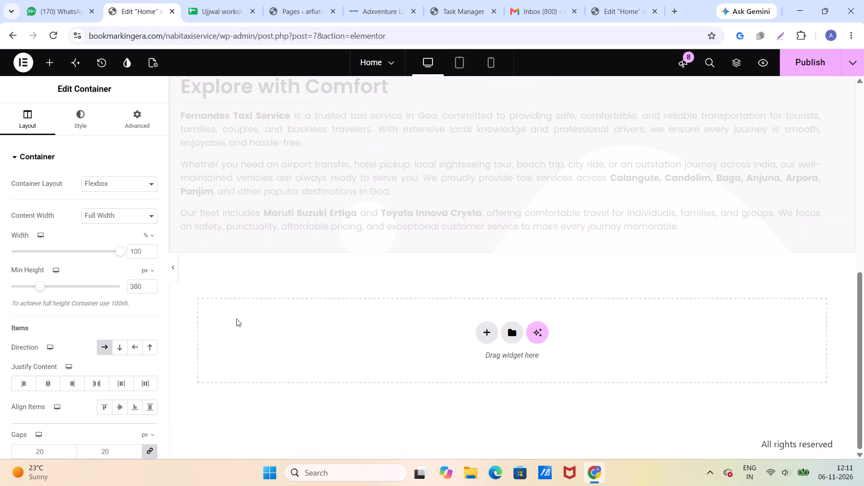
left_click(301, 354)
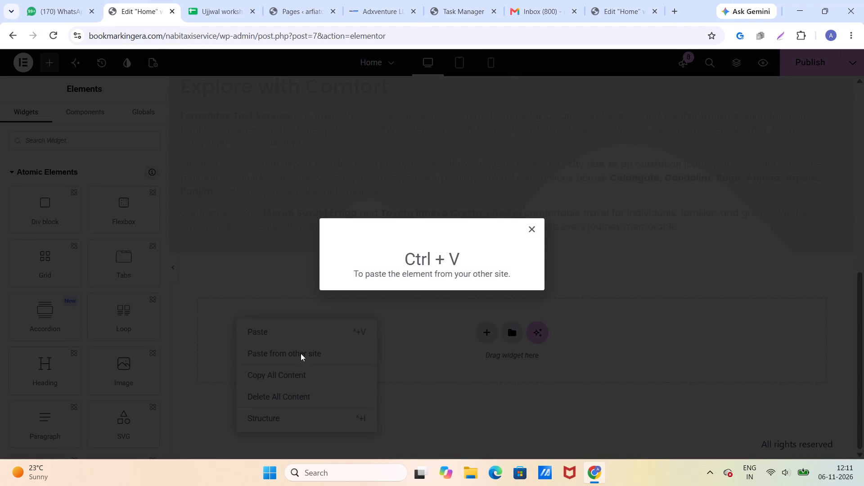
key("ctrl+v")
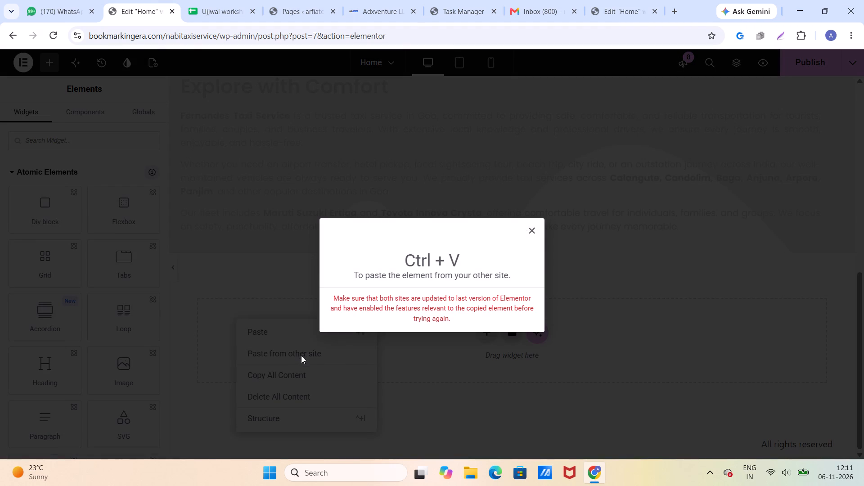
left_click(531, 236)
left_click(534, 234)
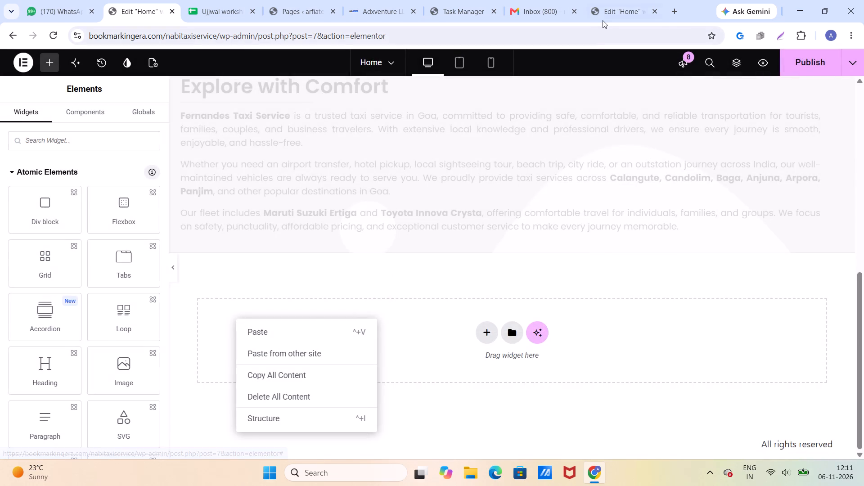
On the Fernandes Home page, inspect which widgets the Safety First box and the Happy Customers counter are built with.
left_click(603, 11)
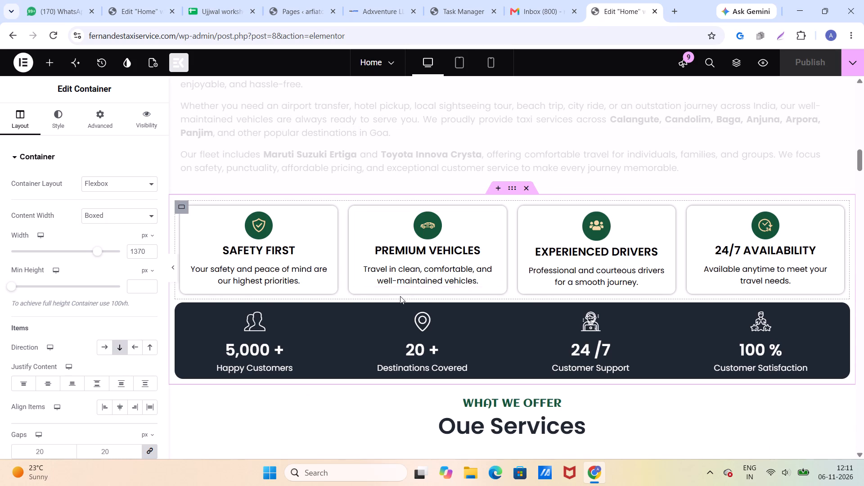
left_click(256, 227)
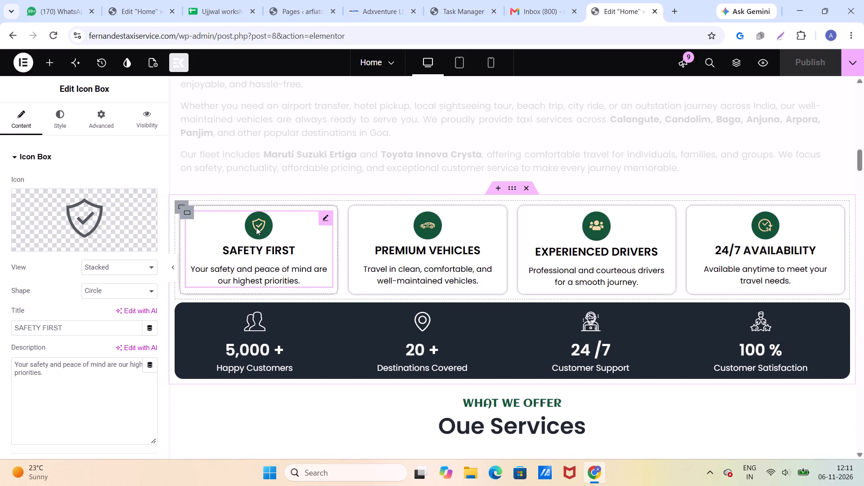
left_click(513, 187)
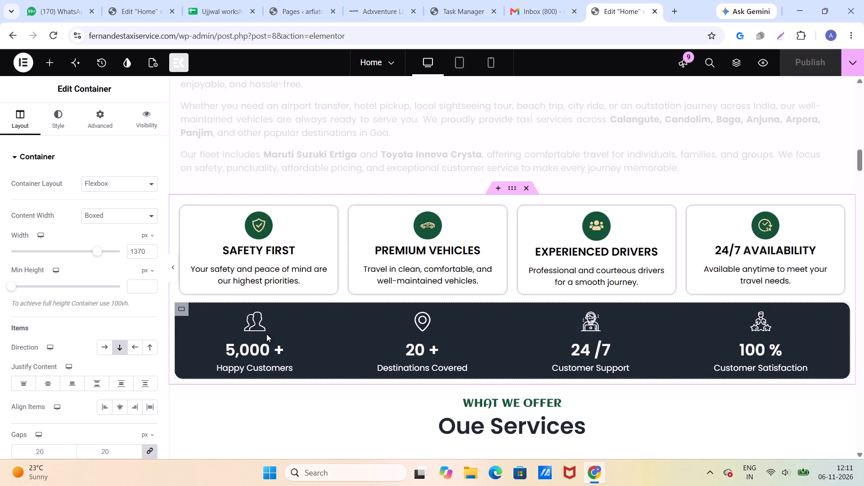
left_click(234, 338)
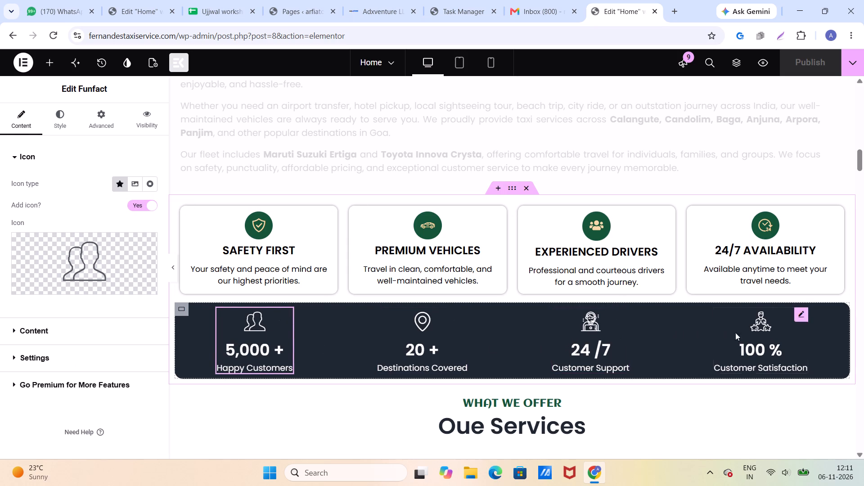
scroll(530, 354, "down", 7)
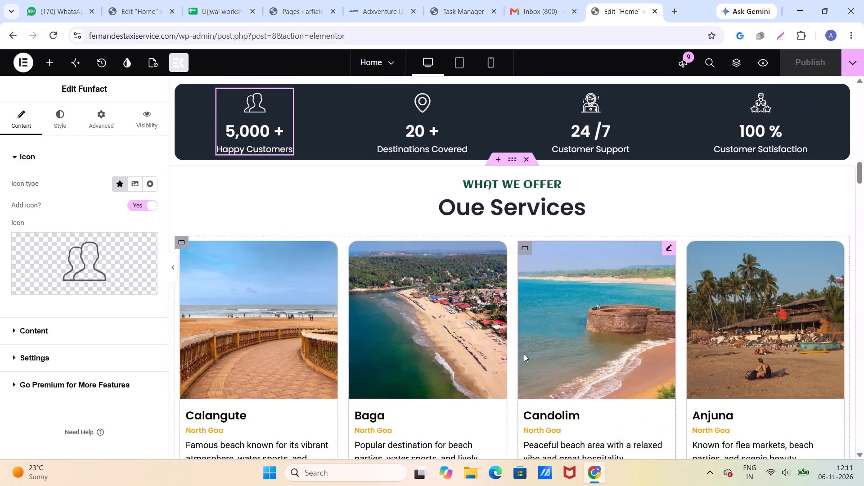
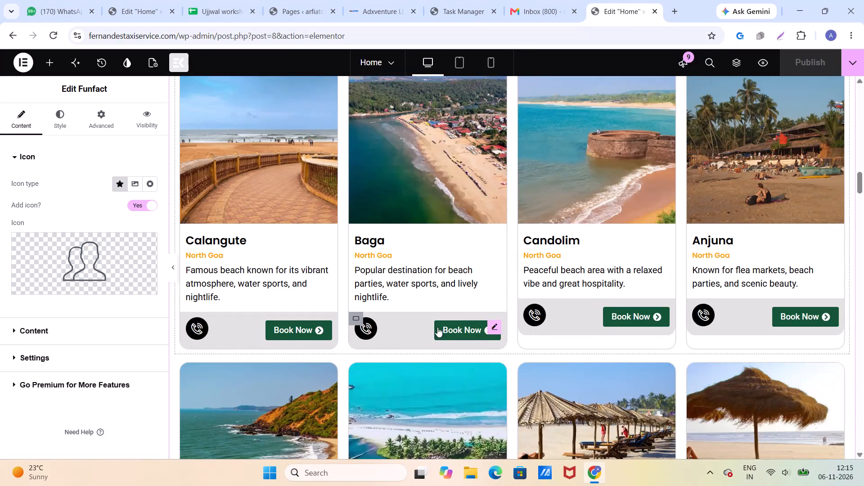
Look through the North Goa destination cards below the statistics section on the Fernandes Home page.
scroll(443, 329, "down", 9)
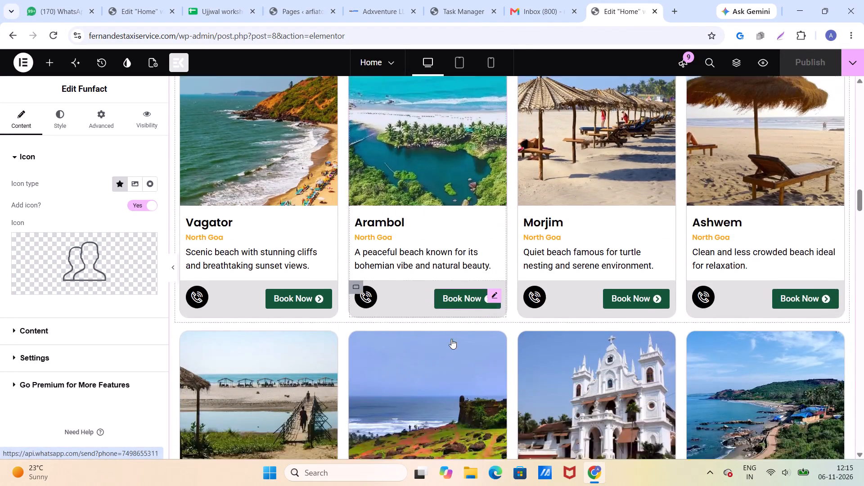
scroll(451, 339, "down", 7)
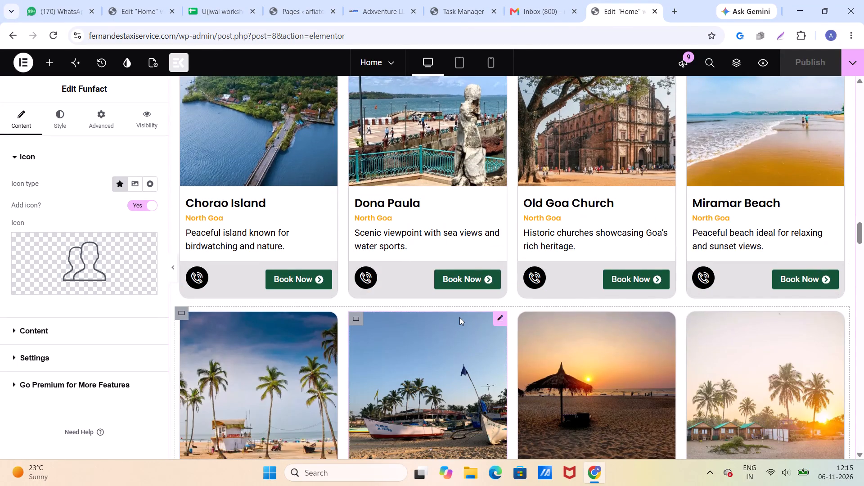
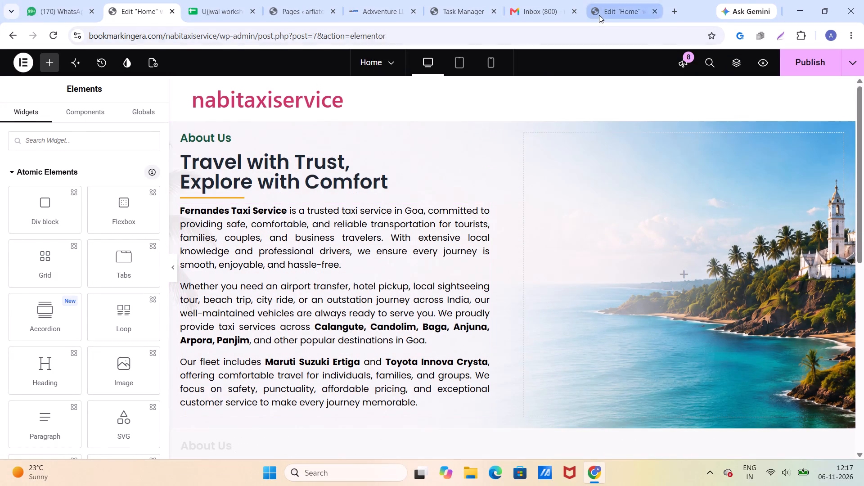
Look through the Fernandes Home page's services section and its rows of destination cards below the statistics bar.
scroll(459, 275, "down", 15)
scroll(452, 261, "up", 1)
scroll(452, 261, "down", 1)
scroll(452, 261, "up", 1)
scroll(452, 261, "down", 5)
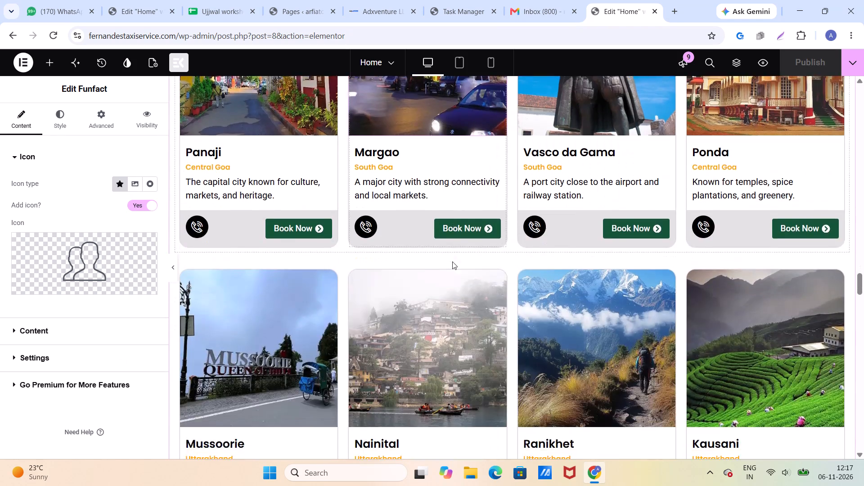
scroll(452, 261, "down", 3)
scroll(451, 261, "up", 20)
scroll(451, 261, "up", 14)
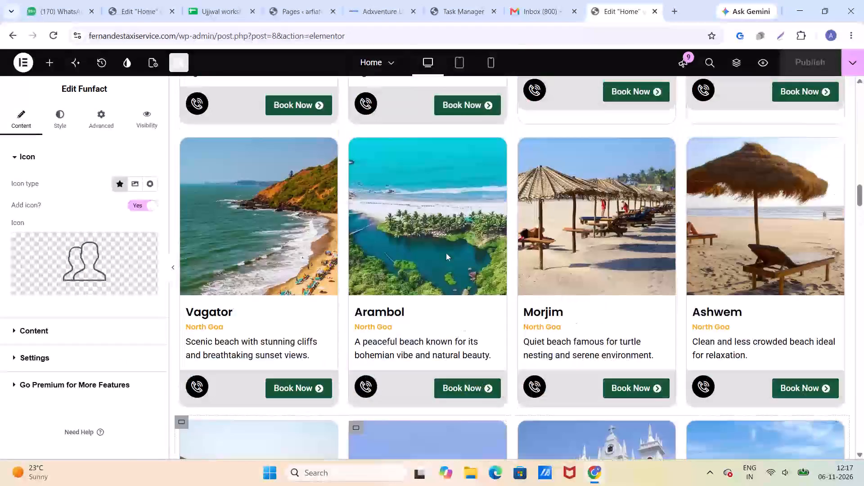
scroll(446, 253, "up", 10)
scroll(446, 253, "down", 3)
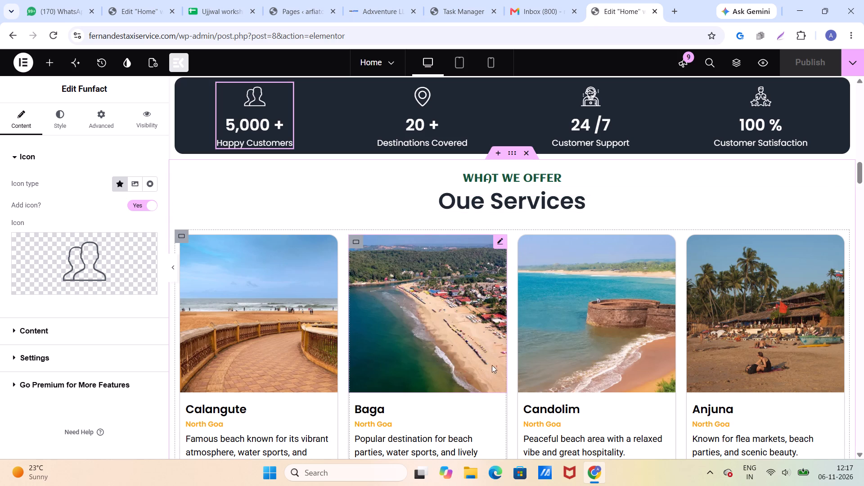
On the Fernandes Home page, inspect the widget used for the WHAT WE OFFER text and look over the destination cards below it.
left_click(497, 173)
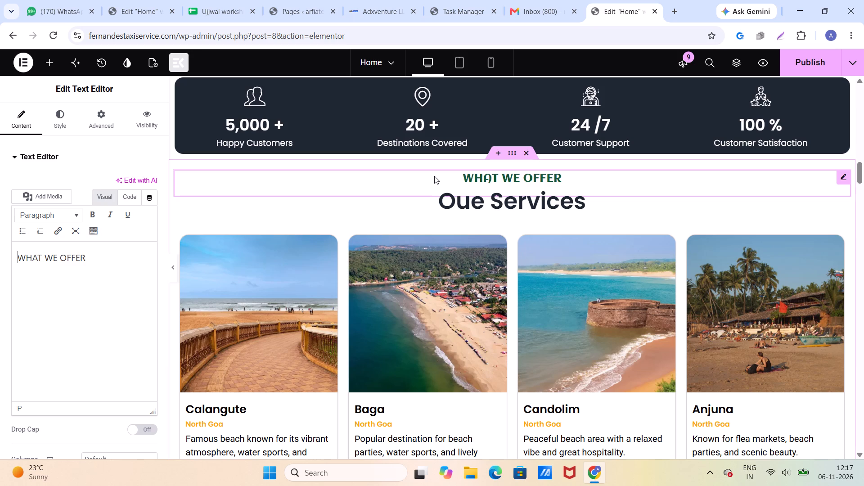
scroll(456, 265, "down", 1)
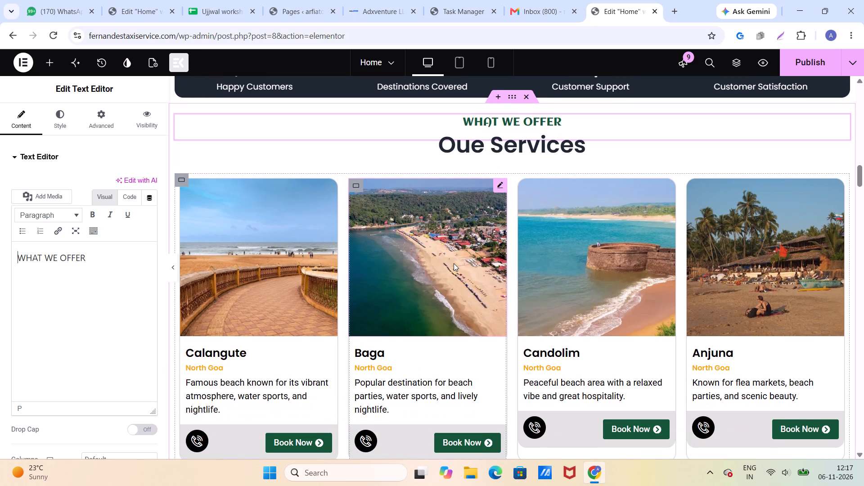
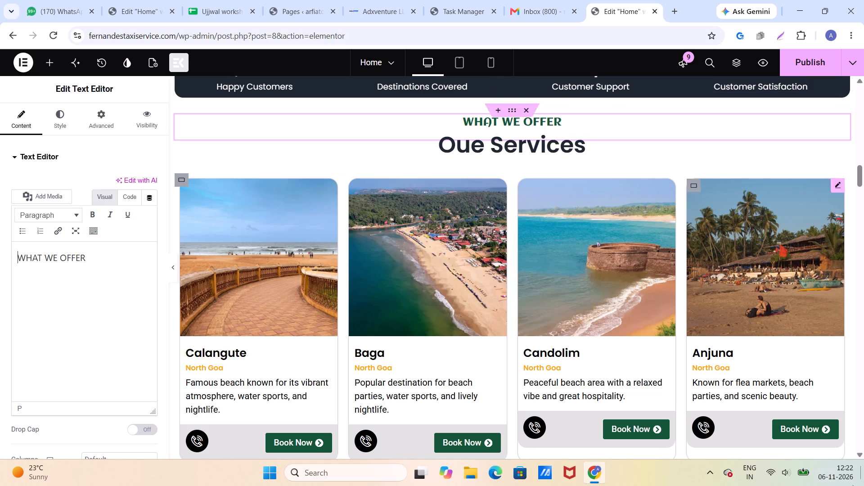
Open the list of Bluetooth devices in the Windows quick settings to check the headphones' connection.
left_click(772, 473)
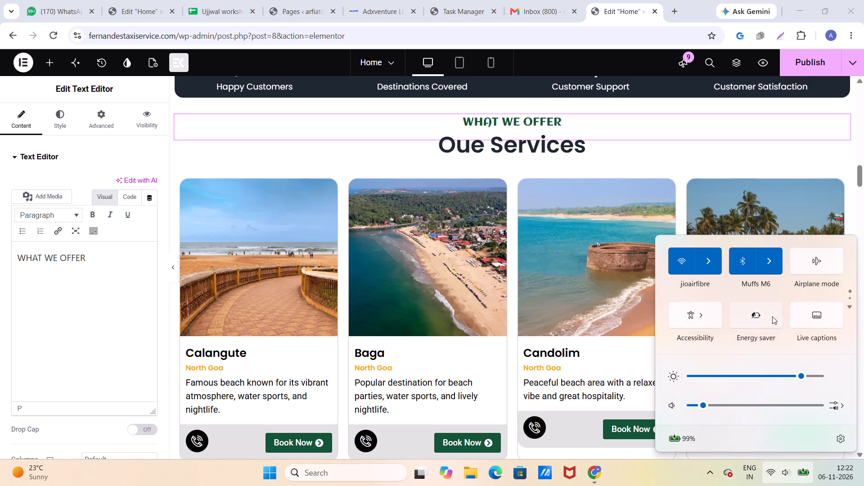
left_click(774, 263)
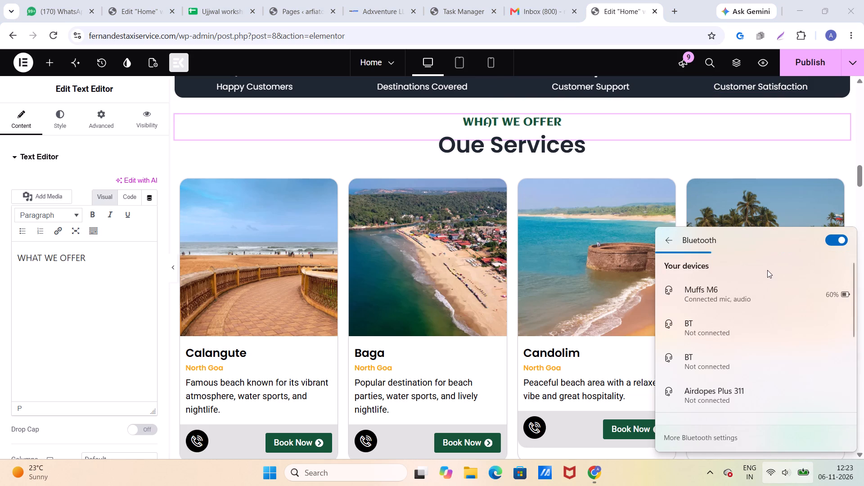
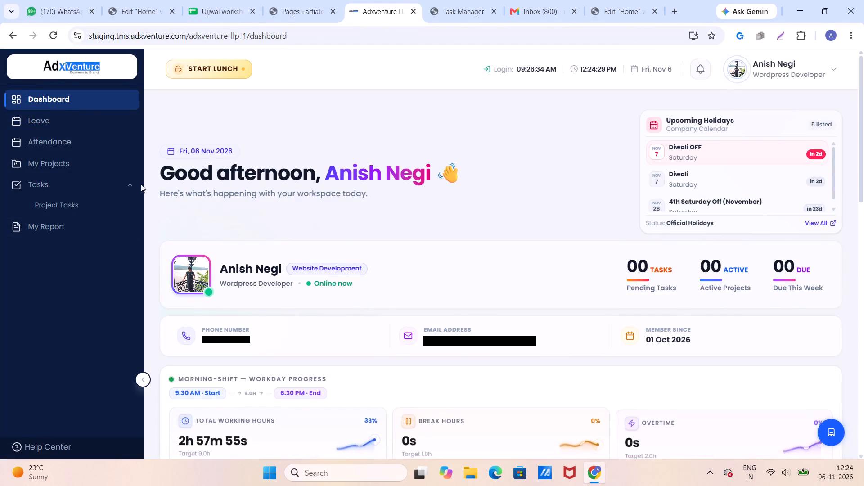
Open the Attendance page in the Adxventure task management portal to view the November 2026 attendance record.
scroll(180, 194, "down", 5)
left_click(90, 139)
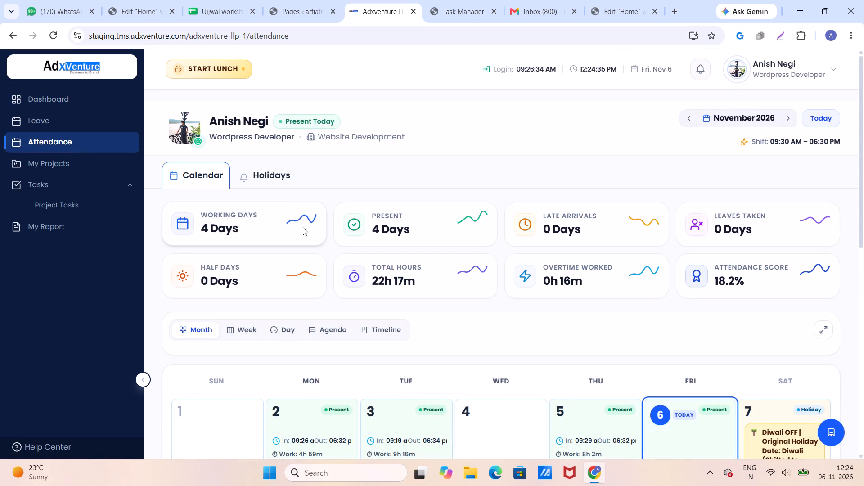
Look through the November 2026 attendance calendar for holidays and recorded working days.
scroll(303, 227, "down", 1)
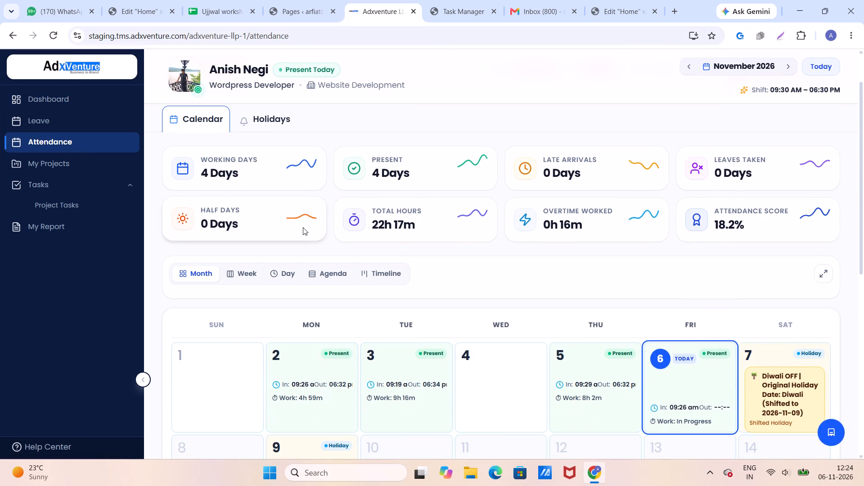
scroll(308, 233, "down", 1)
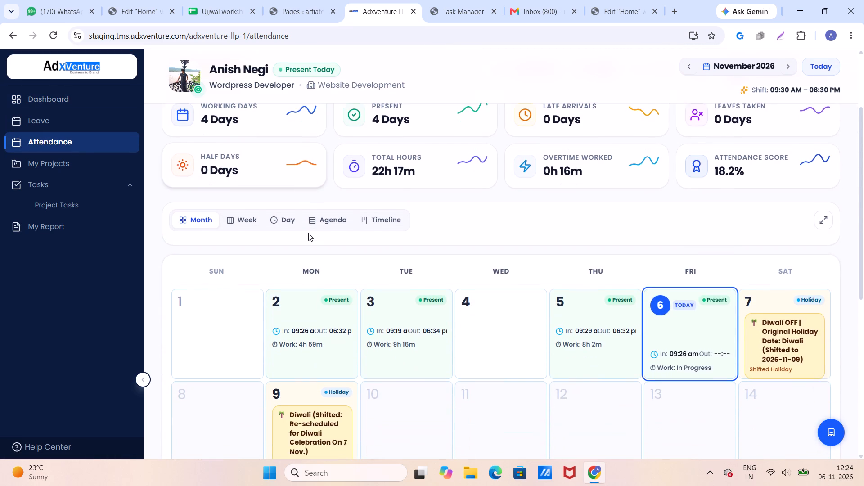
scroll(308, 233, "down", 1)
scroll(308, 233, "up", 4)
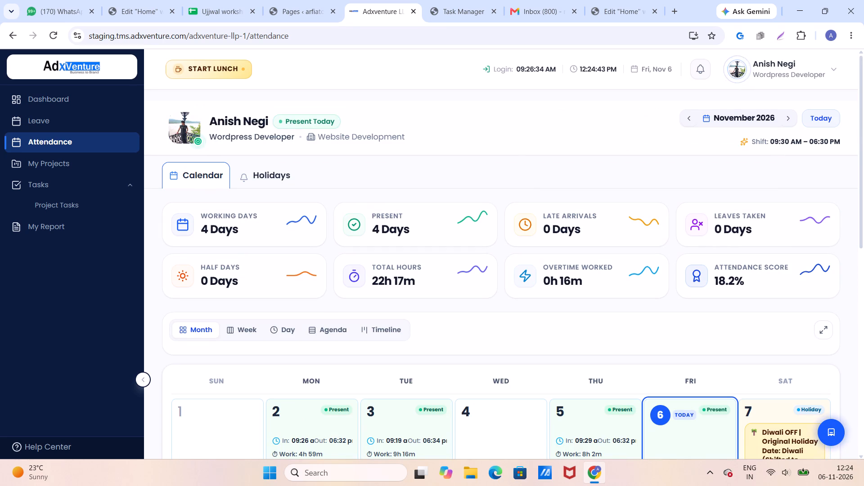
Check the attendance summaries for December 2026 and October 2026 and dismiss the WhatsApp notification.
left_click(773, 119)
left_click(785, 117)
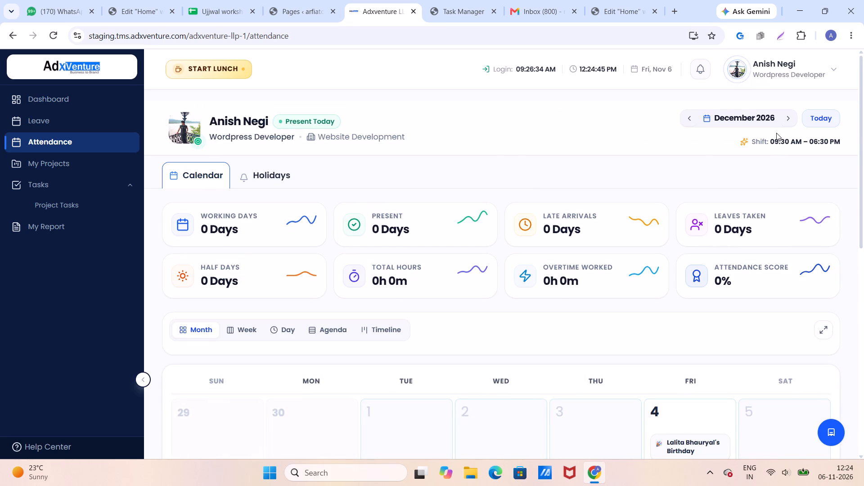
left_click(691, 117)
left_click(691, 117)
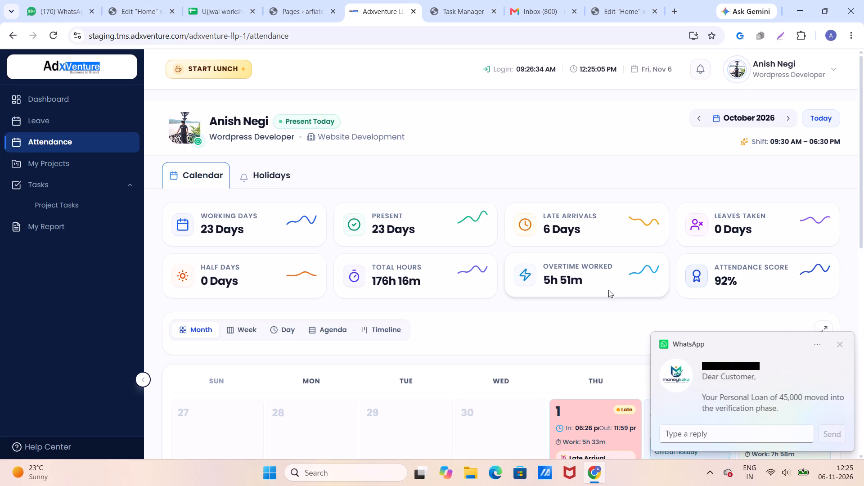
left_click(844, 343)
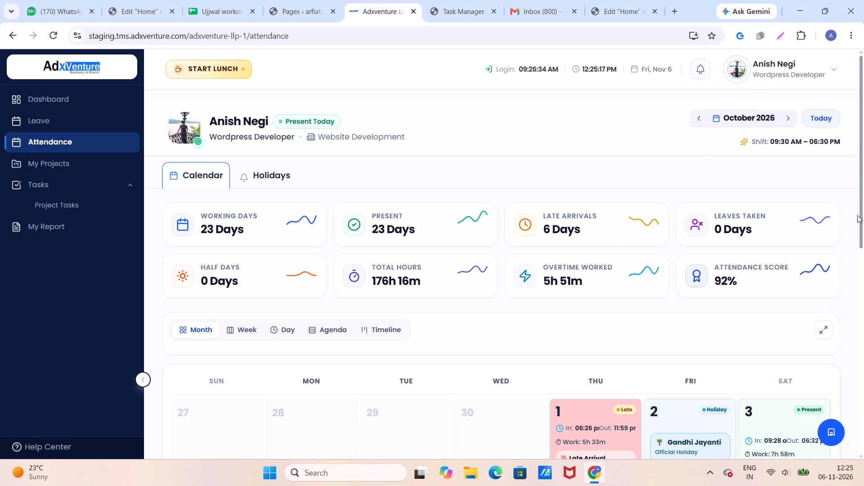
Return to the November 2026 attendance calendar and look over its monthly summary, recorded days and holidays.
left_click(790, 118)
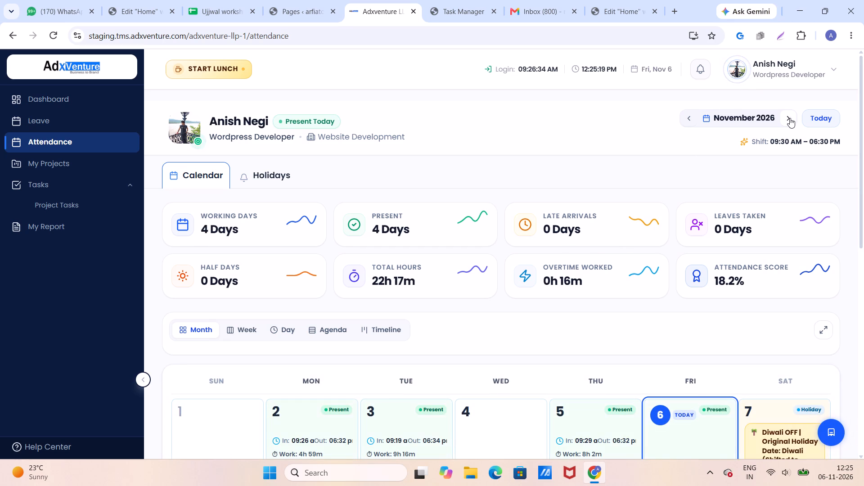
scroll(659, 253, "down", 10)
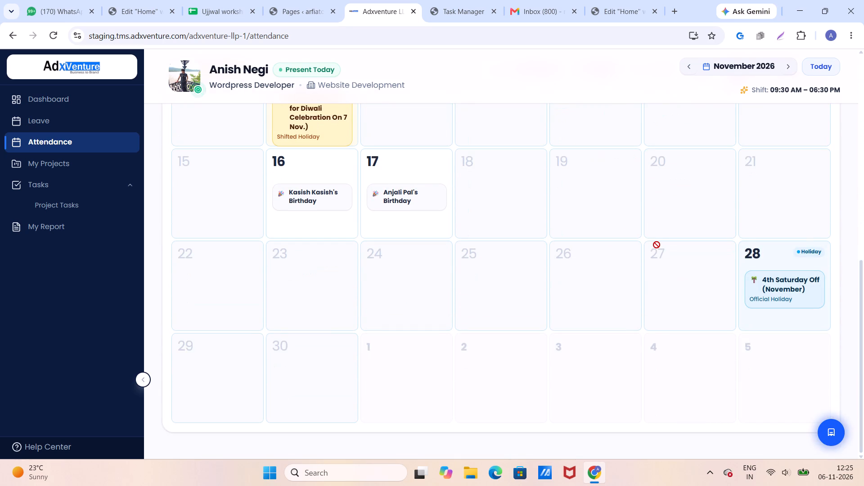
scroll(658, 245, "up", 7)
scroll(660, 245, "down", 2)
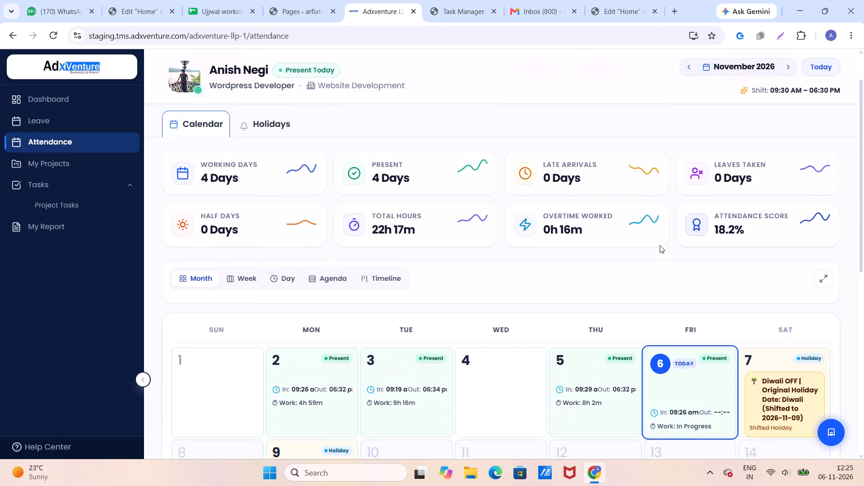
scroll(660, 245, "down", 5)
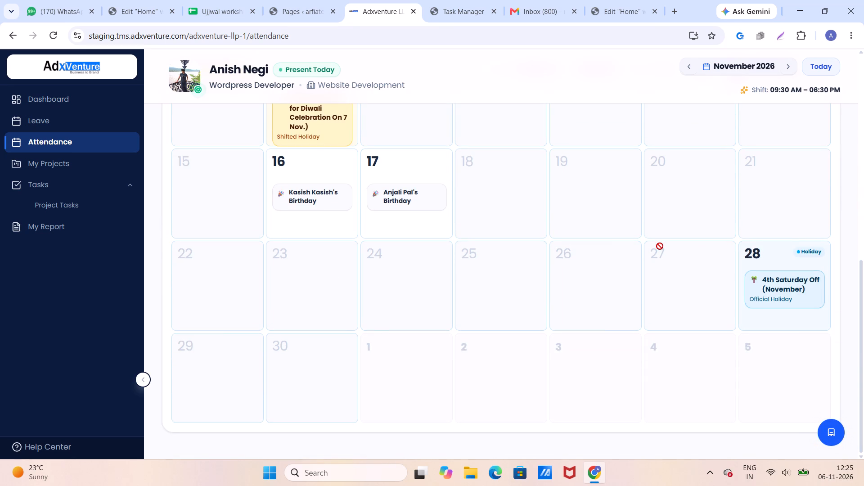
scroll(660, 246, "up", 8)
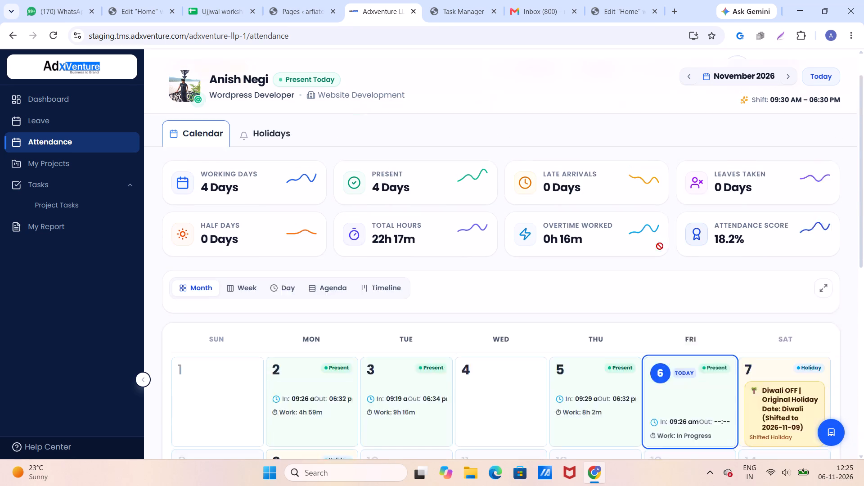
left_click(782, 118)
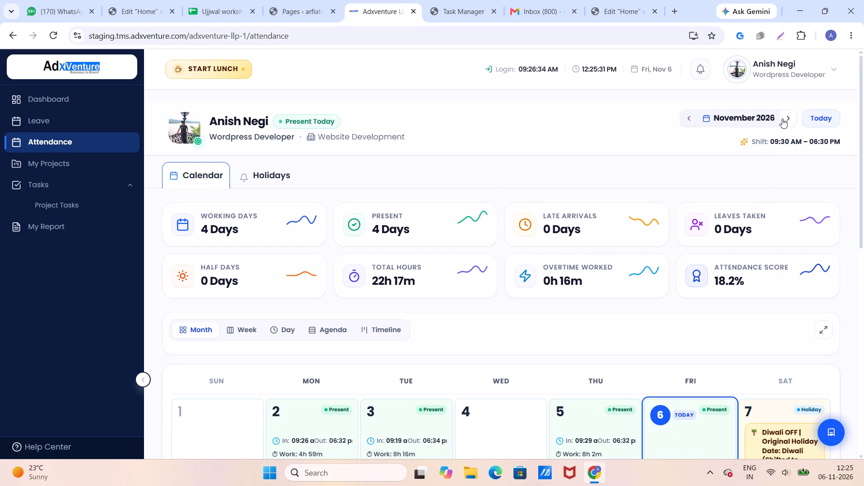
Examine the December 2026 attendance calendar down to the end of the month for holidays and events.
scroll(679, 219, "down", 2)
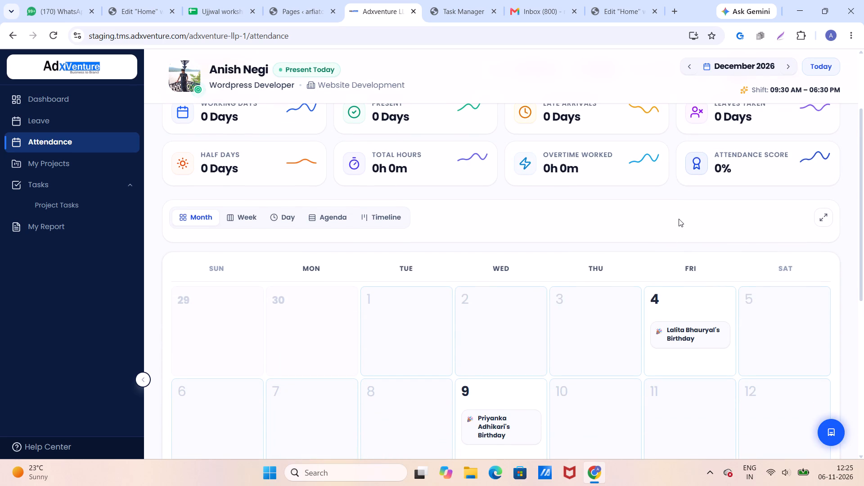
scroll(679, 219, "down", 2)
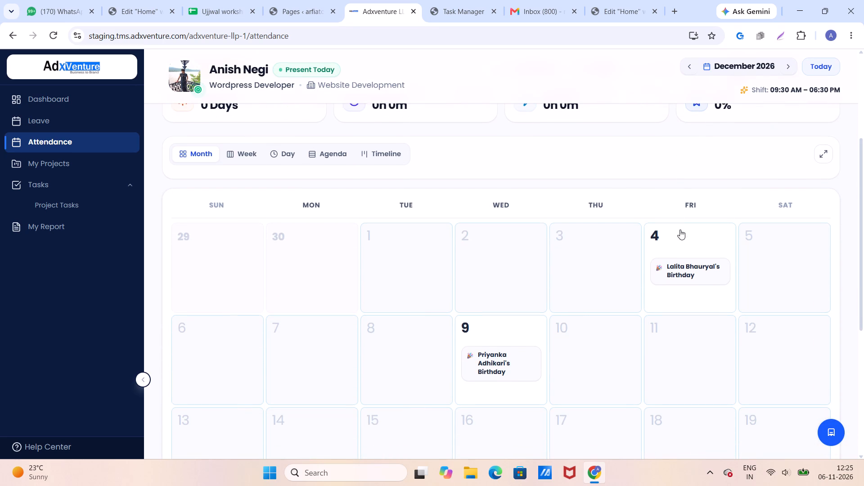
scroll(680, 229, "down", 1)
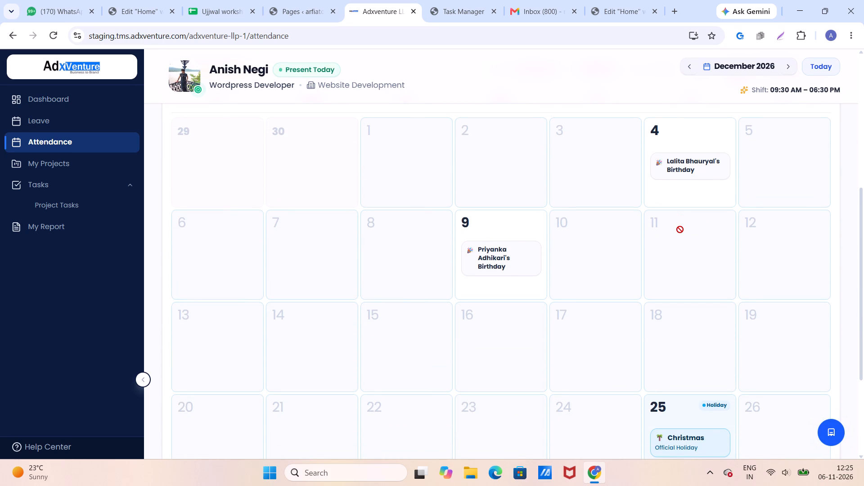
scroll(680, 230, "down", 2)
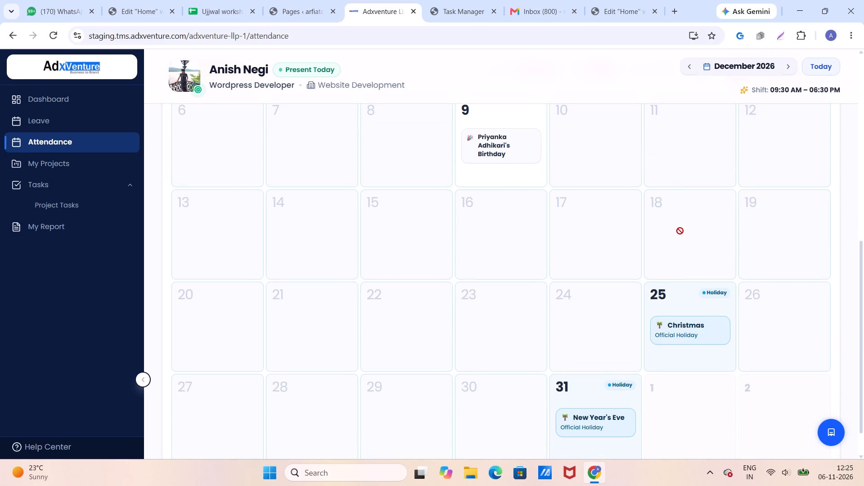
scroll(680, 231, "down", 1)
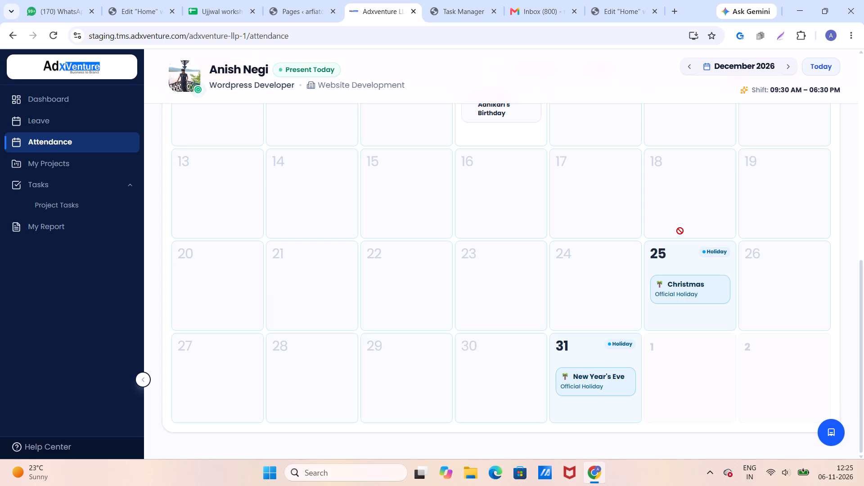
scroll(680, 231, "up", 9)
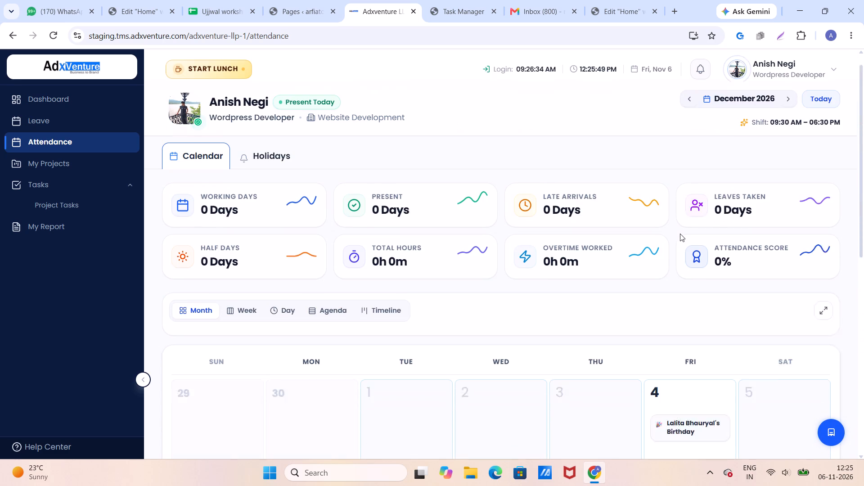
Advance the attendance calendar to January 2027 and examine the month for holidays and events.
left_click(785, 117)
scroll(691, 207, "down", 3)
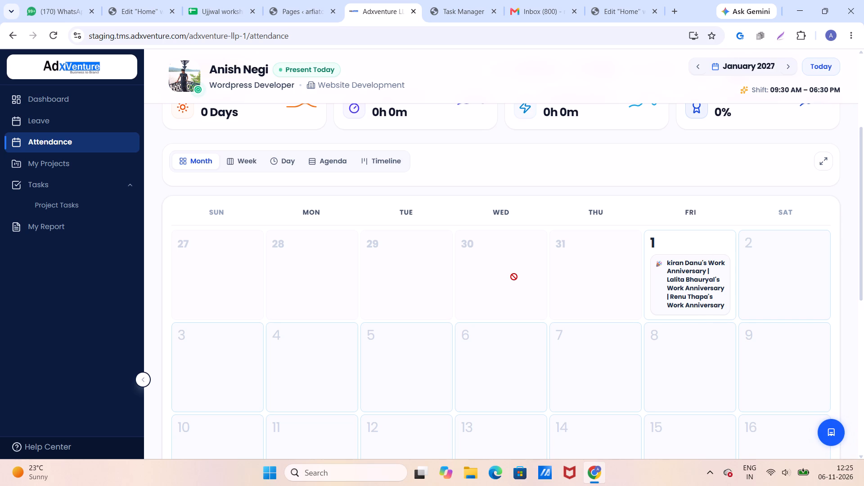
scroll(514, 278, "down", 6)
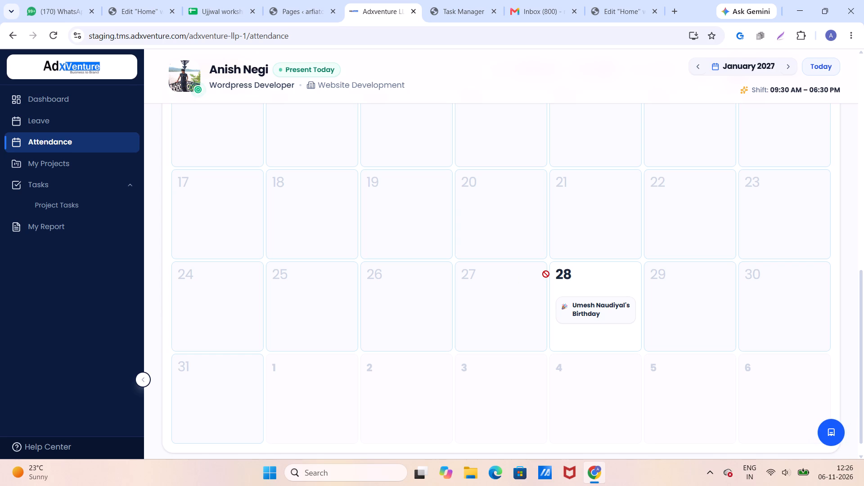
scroll(546, 274, "up", 3)
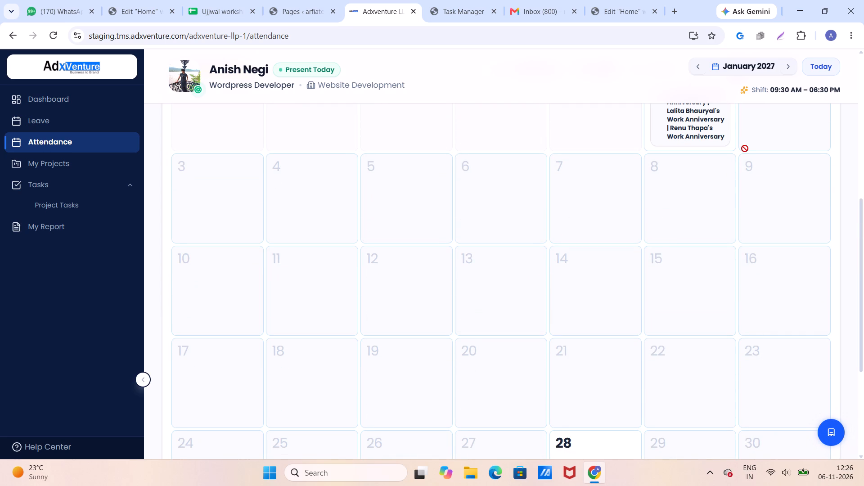
Return to the Elementor editor of the nabitaxiservice Home page.
left_click(121, 12)
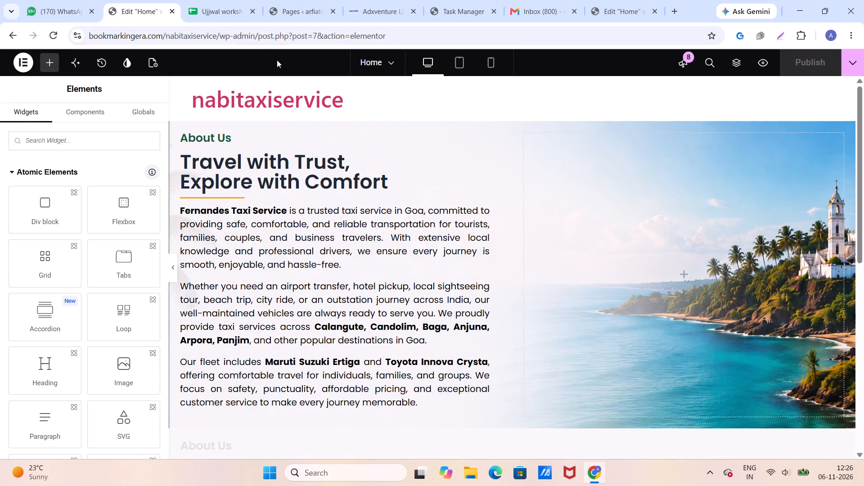
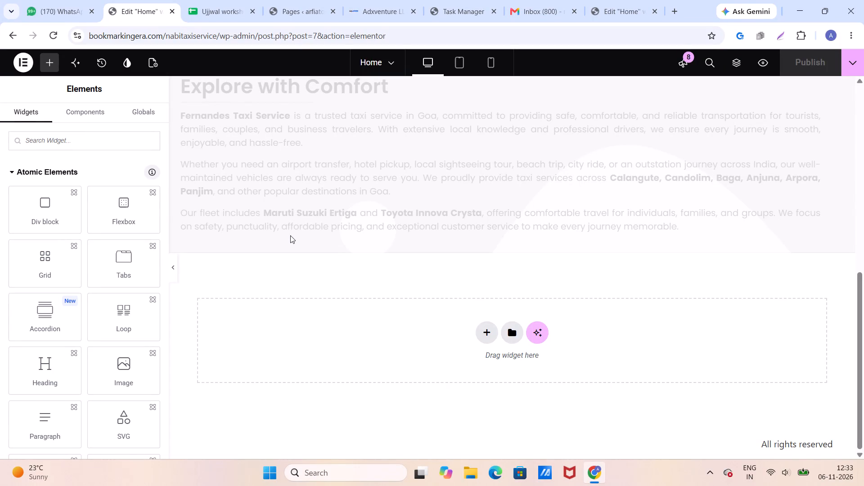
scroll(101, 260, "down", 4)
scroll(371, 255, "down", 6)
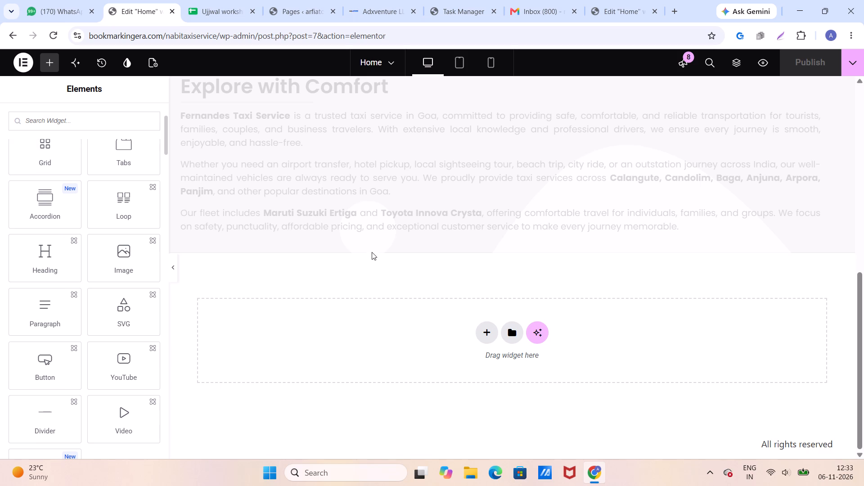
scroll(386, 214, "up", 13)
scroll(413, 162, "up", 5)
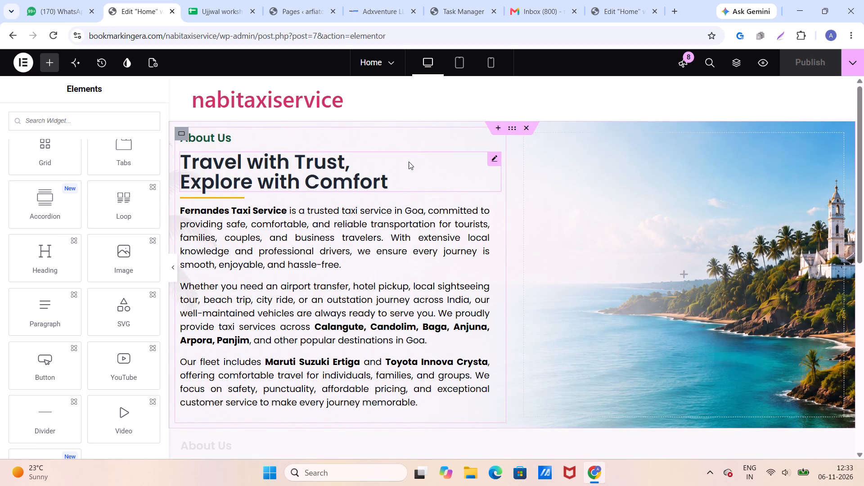
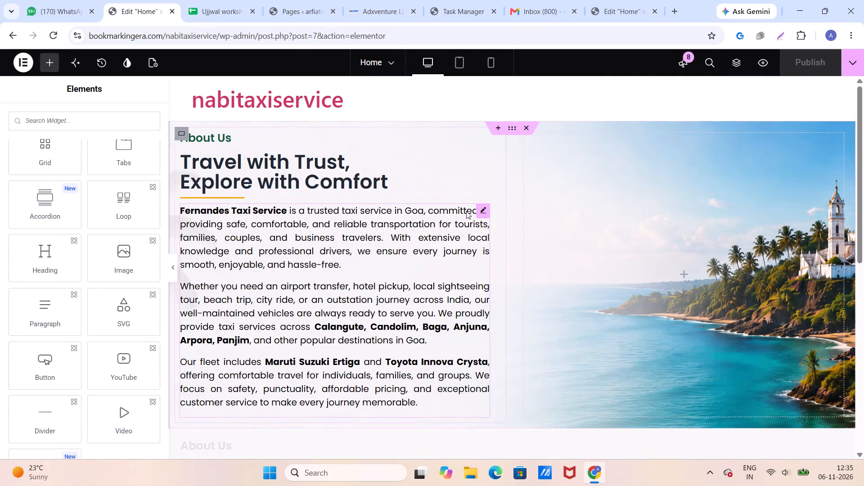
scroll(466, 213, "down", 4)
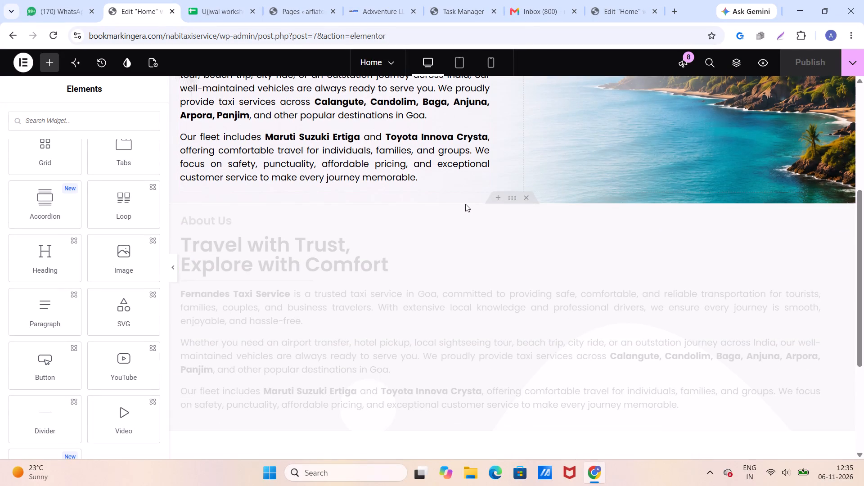
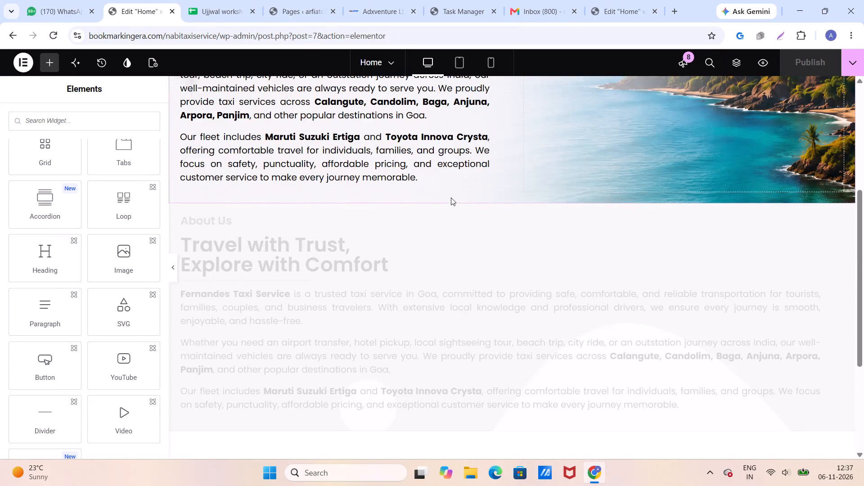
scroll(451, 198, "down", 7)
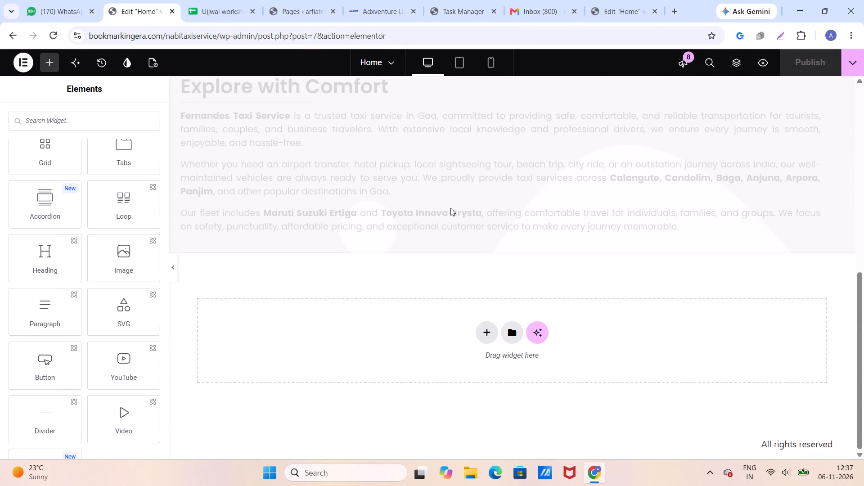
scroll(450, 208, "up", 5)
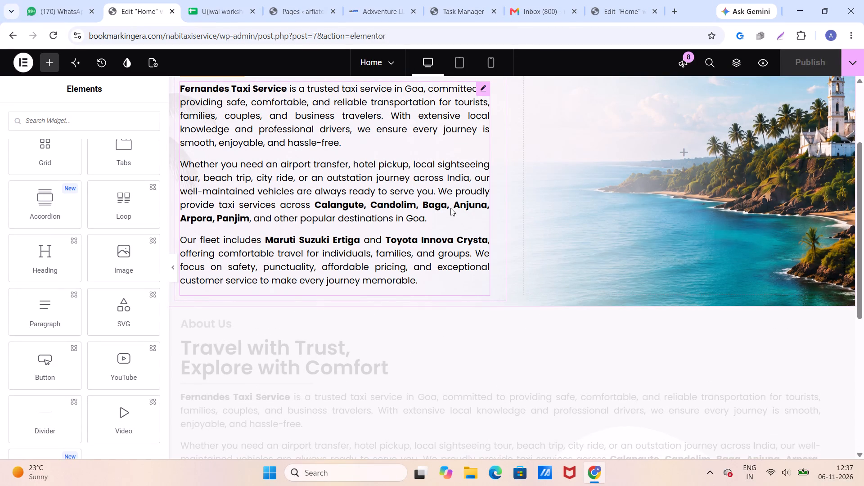
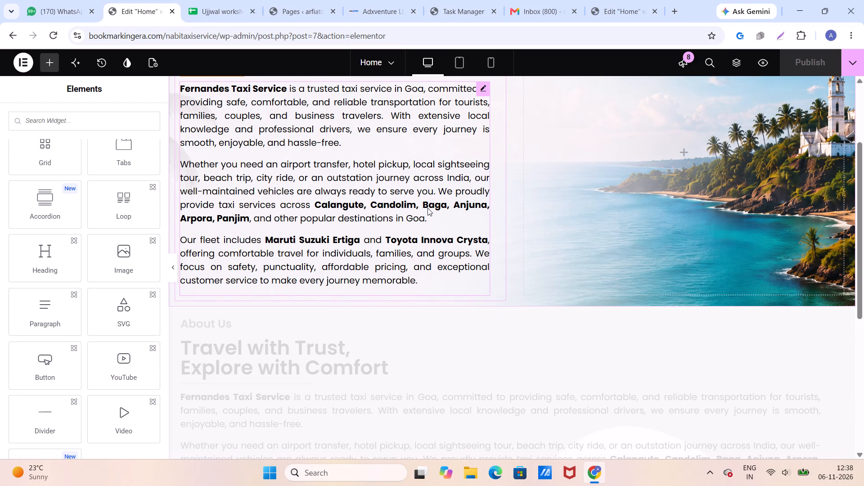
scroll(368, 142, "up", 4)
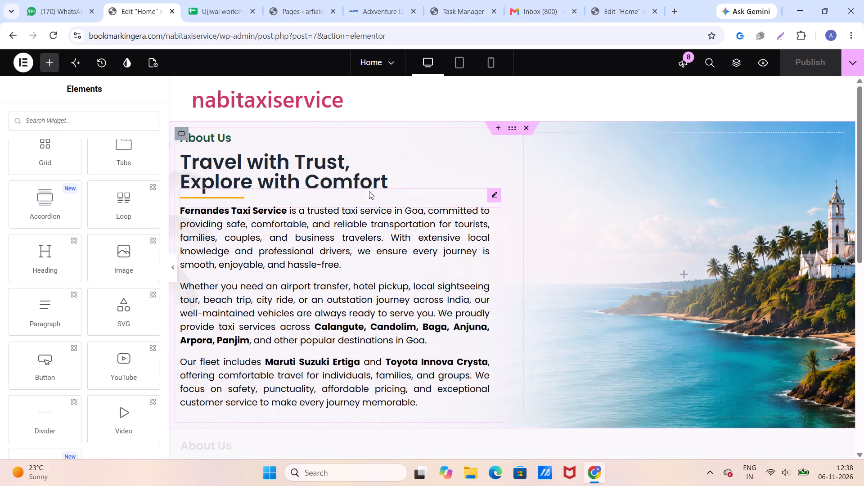
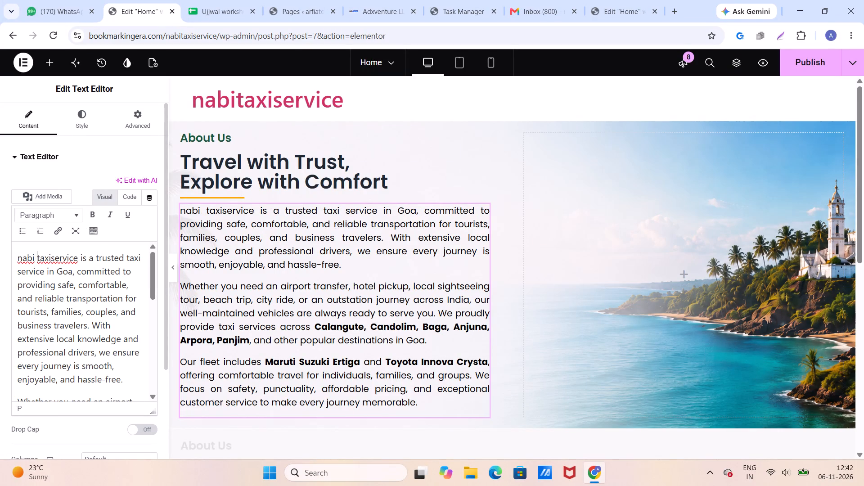
Correct the business name opening the first About Us paragraph so that it reads "Nabi Taxi service".
left_click(50, 259)
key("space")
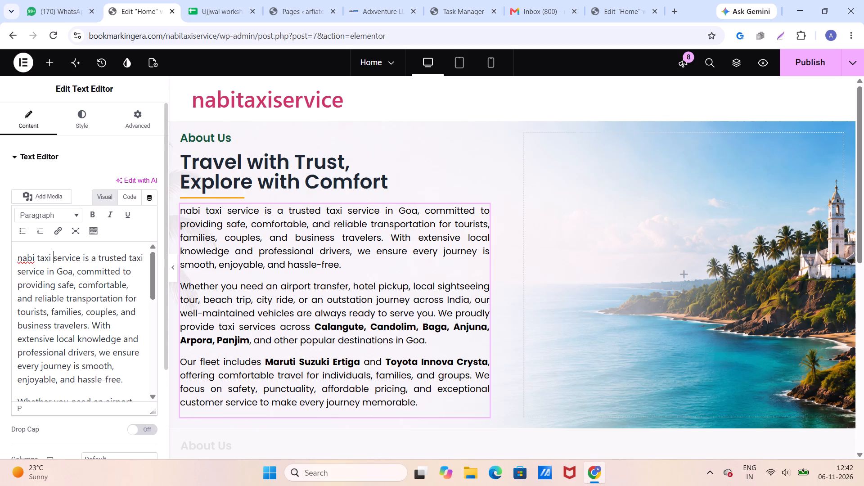
left_click(25, 257)
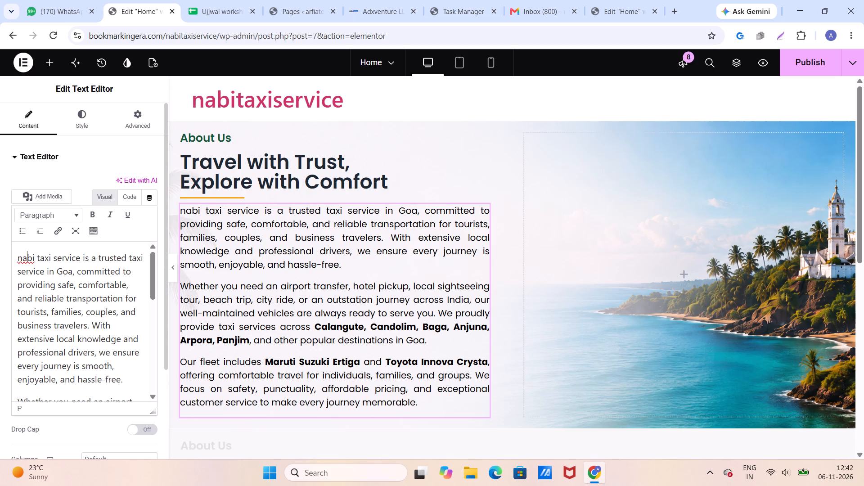
left_click(22, 257)
key("BackSpace")
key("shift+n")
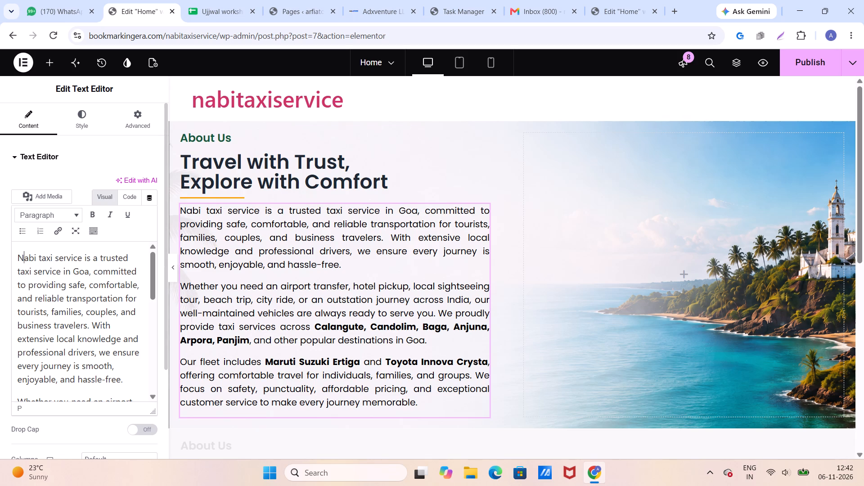
left_click(42, 259)
key("BackSpace")
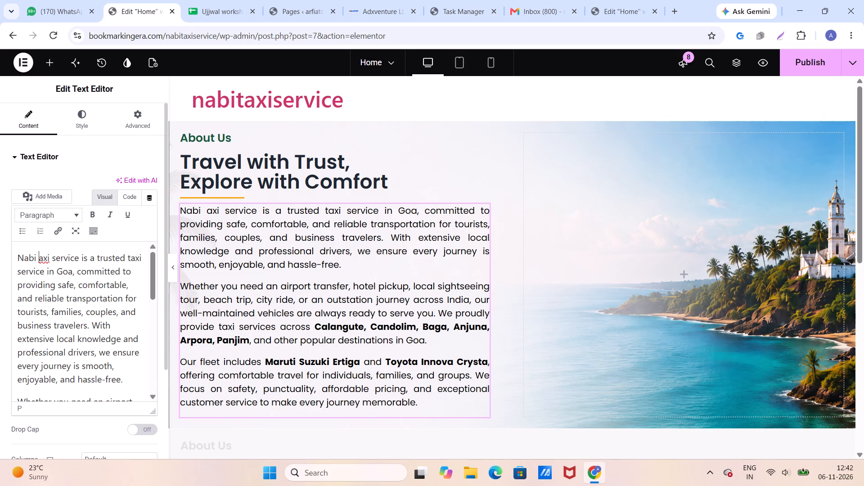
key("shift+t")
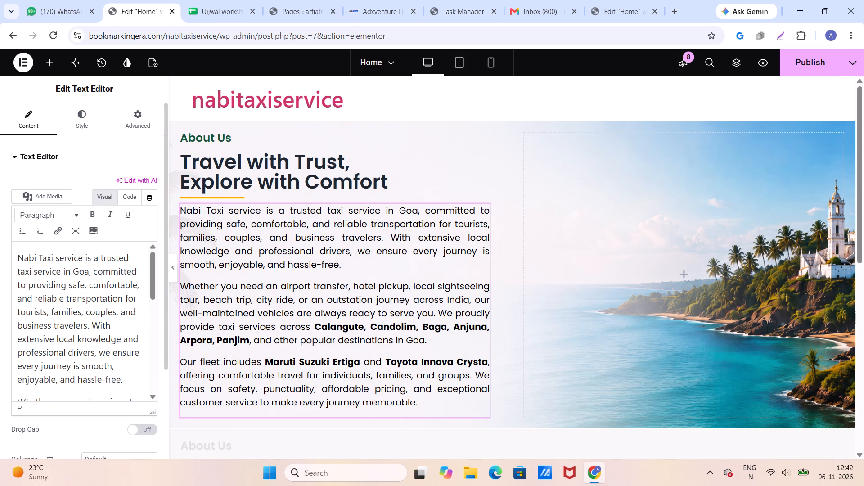
Make the business name "Nabi Taxi service" bold at the start of the first About Us paragraph.
left_click_drag(84, 258, 5, 252)
left_click(90, 210)
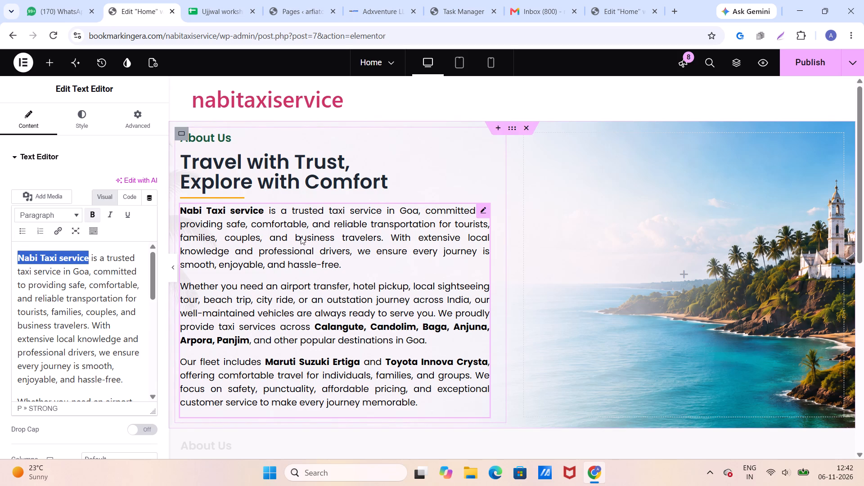
scroll(321, 264, "down", 5)
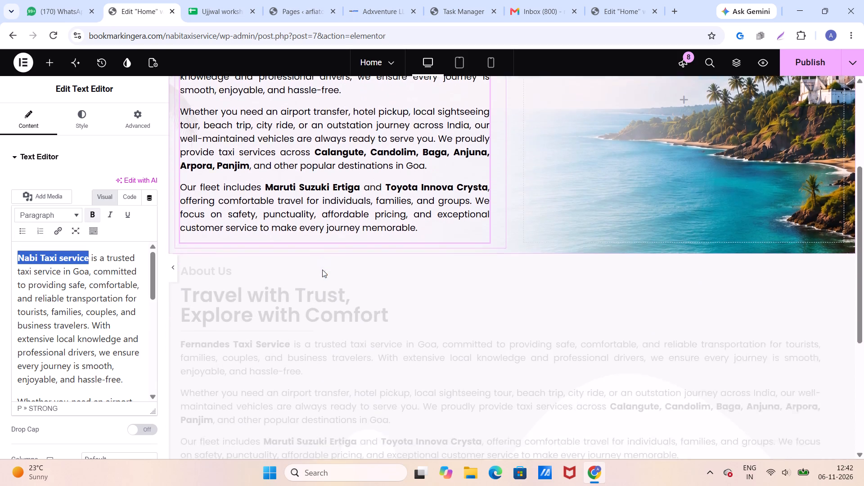
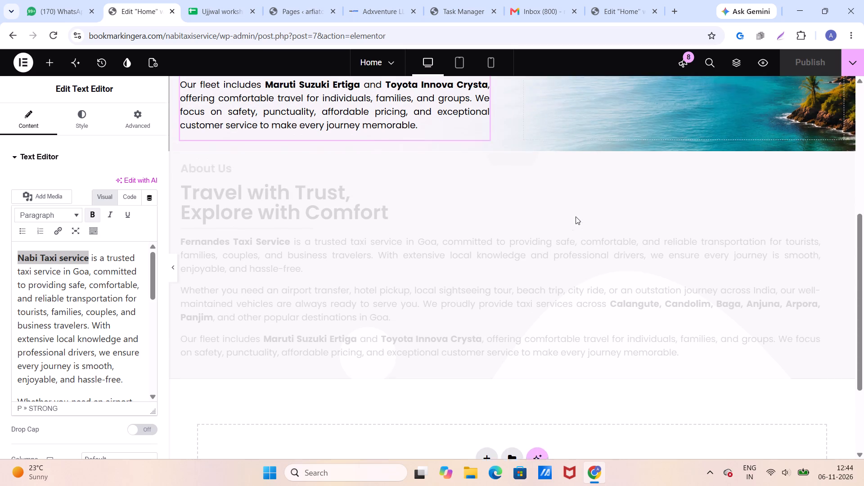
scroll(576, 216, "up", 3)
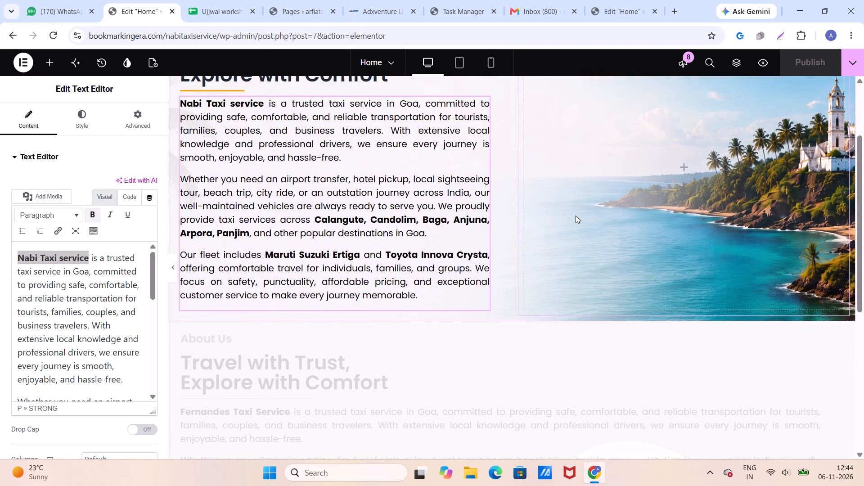
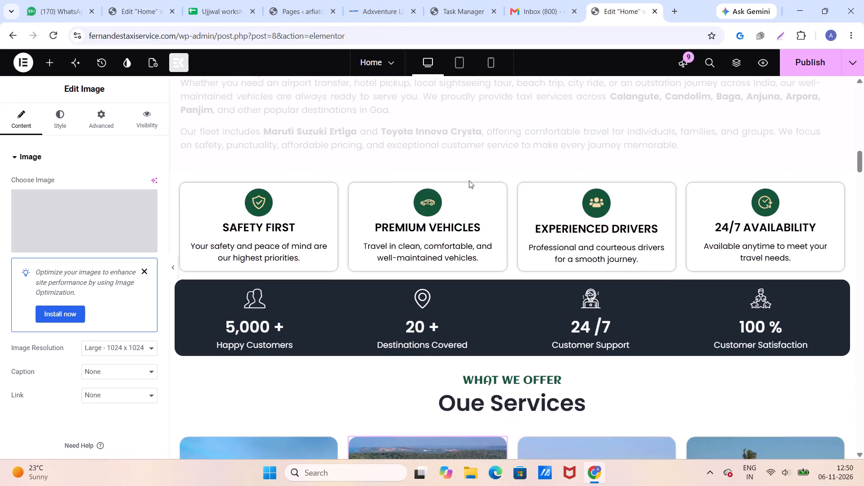
Examine the "What We Offer" services section and its beach cards on the Fernandes Home page.
scroll(467, 180, "down", 3)
scroll(467, 180, "up", 2)
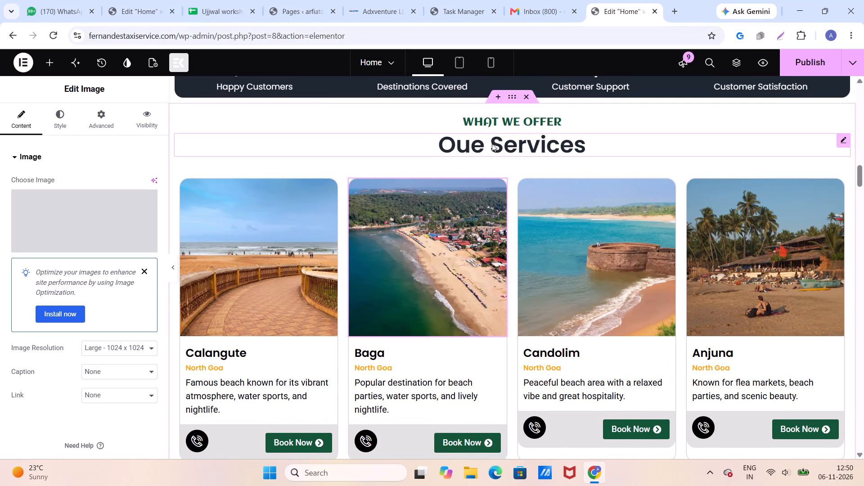
scroll(492, 144, "up", 1)
right_click(492, 144)
left_click(454, 180)
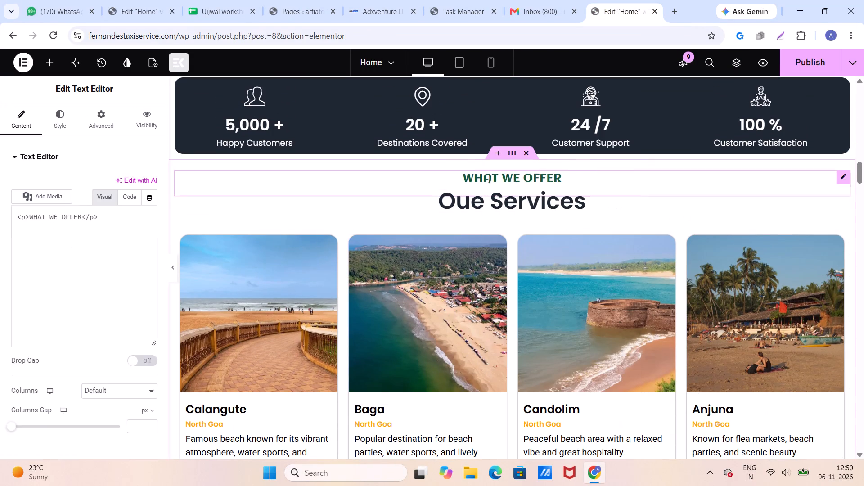
left_click(511, 152)
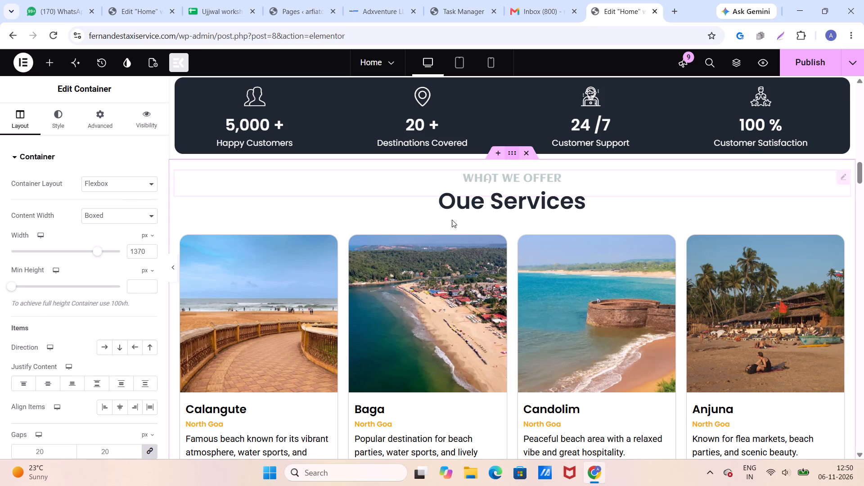
scroll(419, 229, "down", 2)
scroll(419, 229, "up", 1)
scroll(419, 229, "down", 8)
scroll(418, 221, "up", 4)
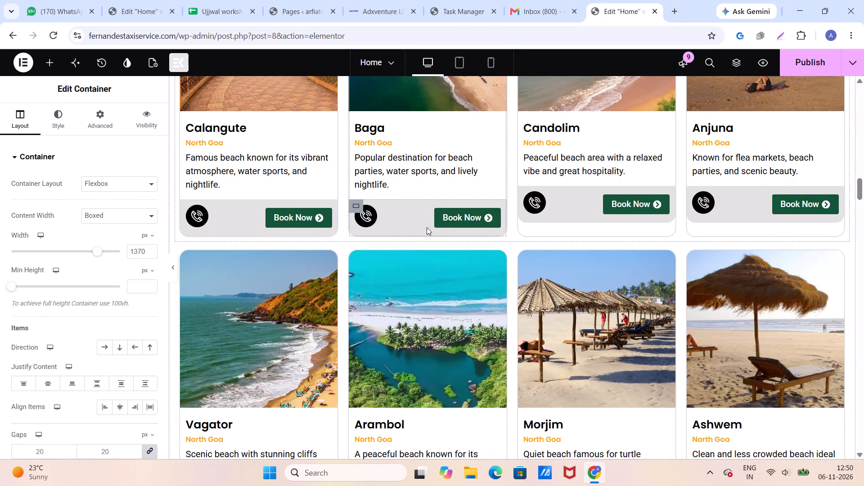
scroll(461, 166, "up", 6)
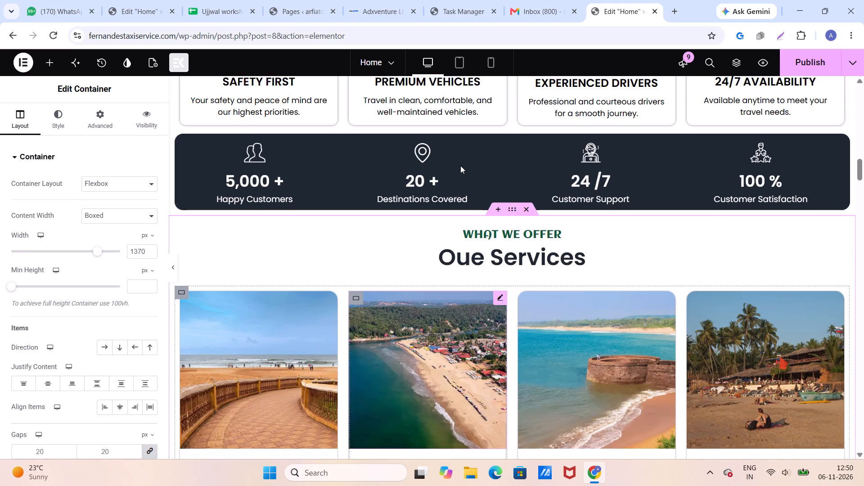
scroll(460, 169, "up", 1)
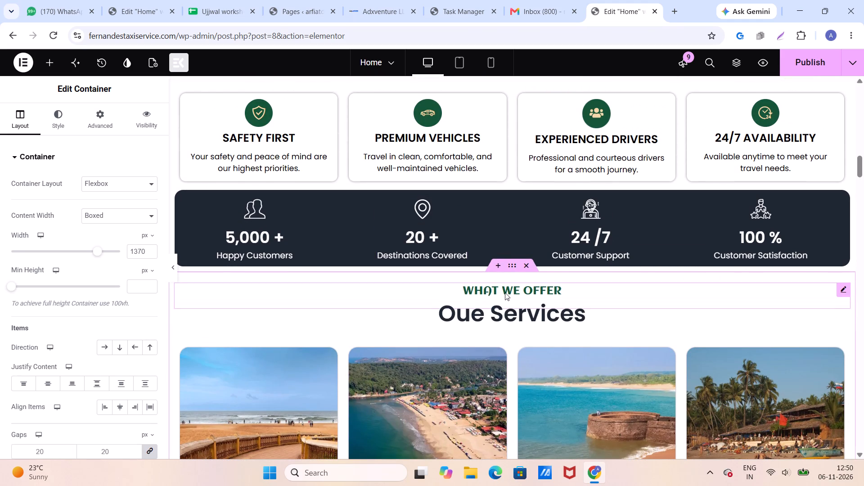
Copy the "WHAT WE OFFER" text element above the services heading on the Fernandes Home page.
left_click(503, 294)
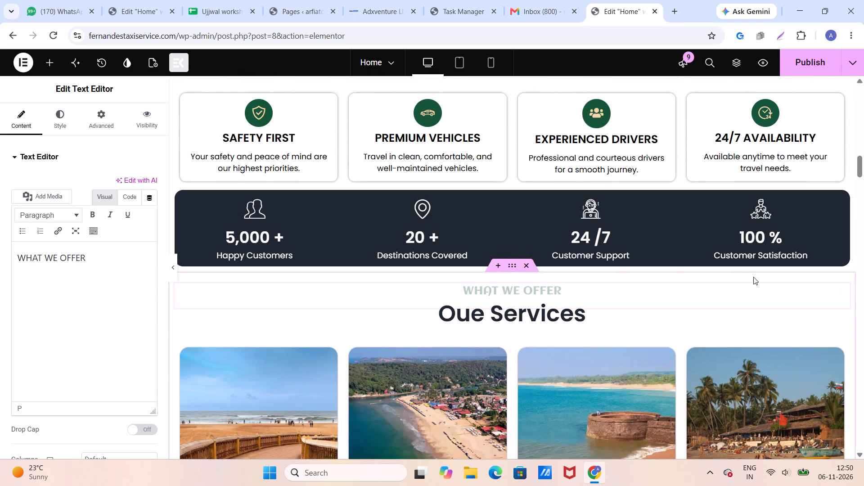
left_click(846, 289)
right_click(841, 290)
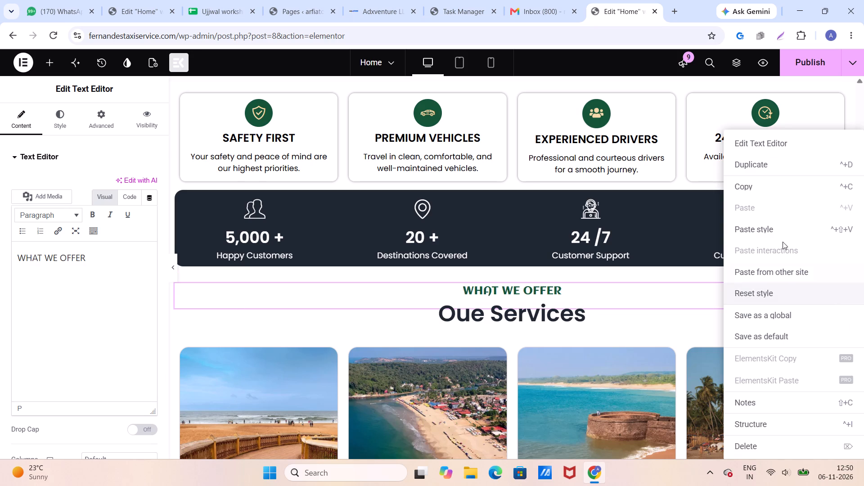
left_click(742, 189)
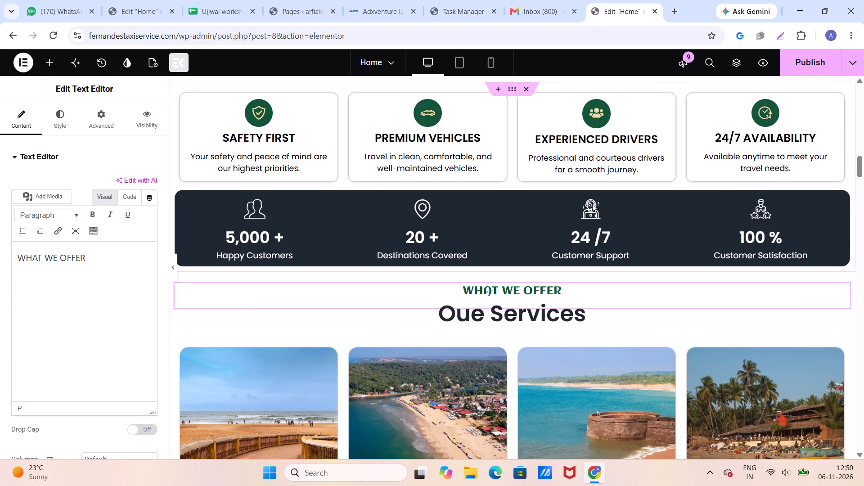
Paste the copied "WHAT WE OFFER" text from the other site below the About Us section of the nabitaxiservice Home page.
left_click(122, 4)
scroll(337, 186, "down", 2)
scroll(337, 187, "up", 1)
scroll(337, 188, "down", 7)
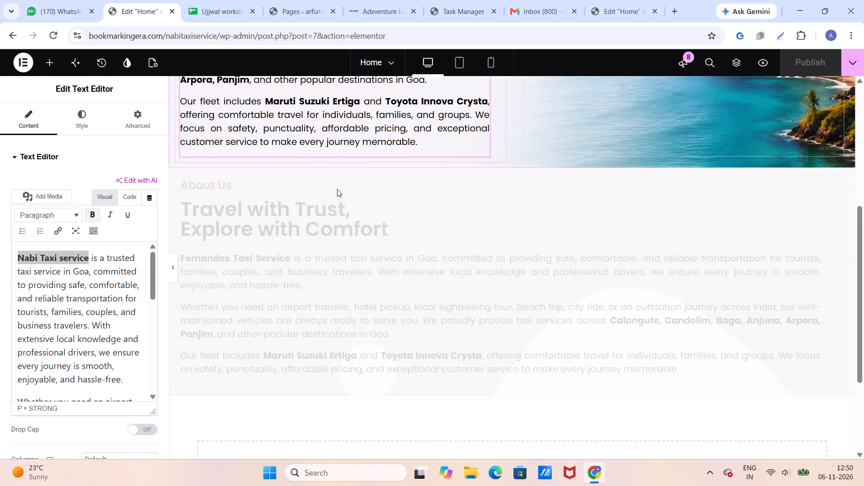
scroll(337, 189, "down", 7)
left_click(335, 328)
right_click(335, 328)
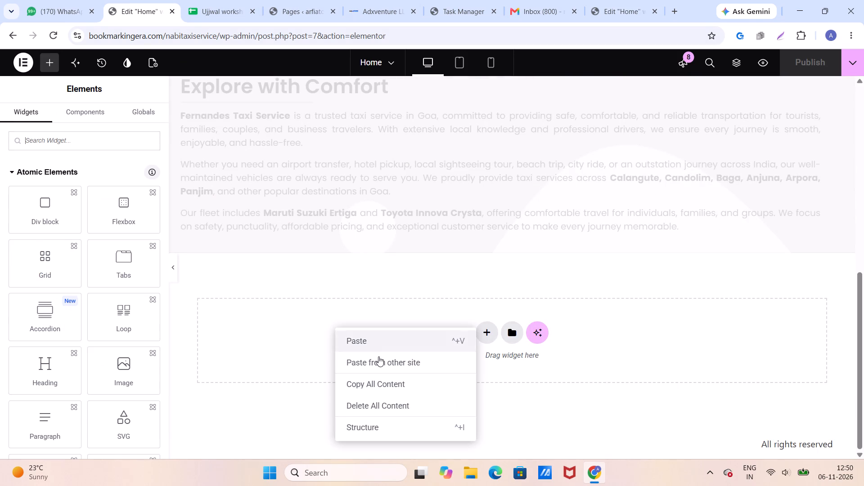
left_click(380, 359)
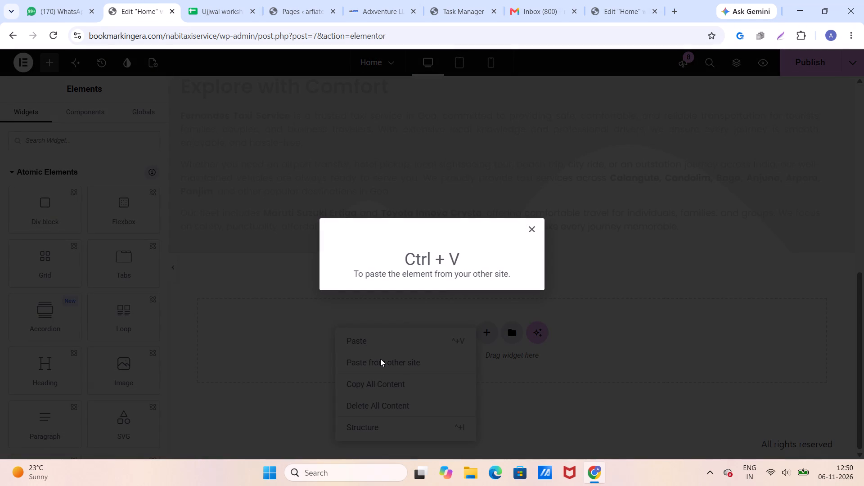
key("ctrl+v")
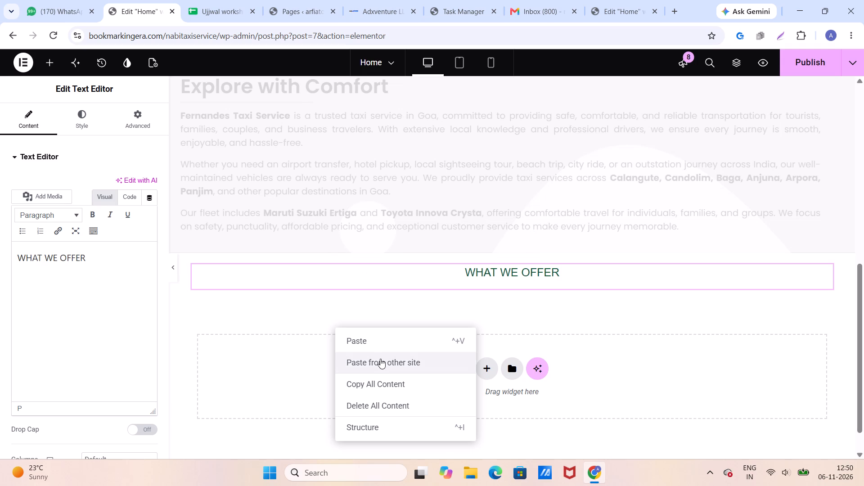
left_click(485, 309)
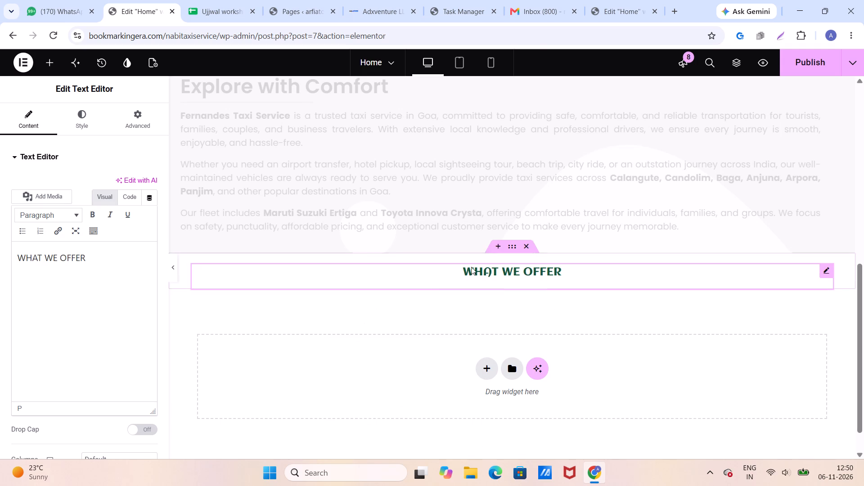
Copy the container holding the Calangute, Baga, Candolim and Anjuna cards on the Fernandes Home page.
left_click(601, 10)
scroll(535, 119, "down", 5)
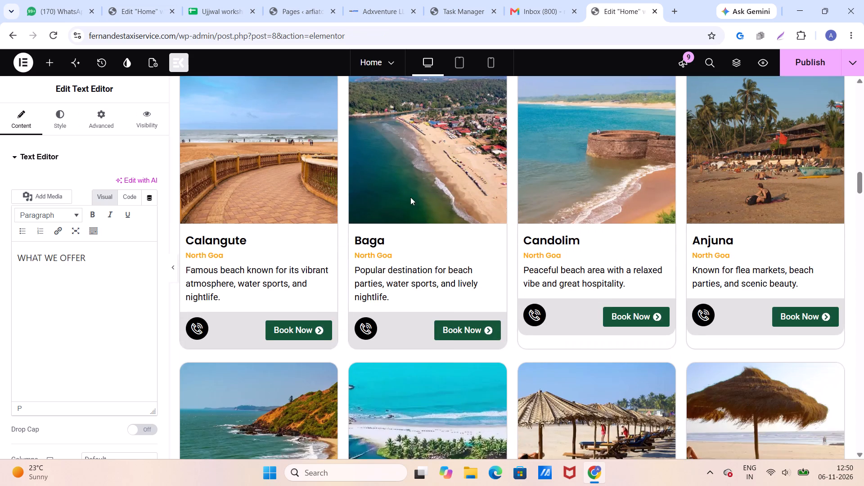
scroll(261, 166, "up", 1)
left_click(182, 120)
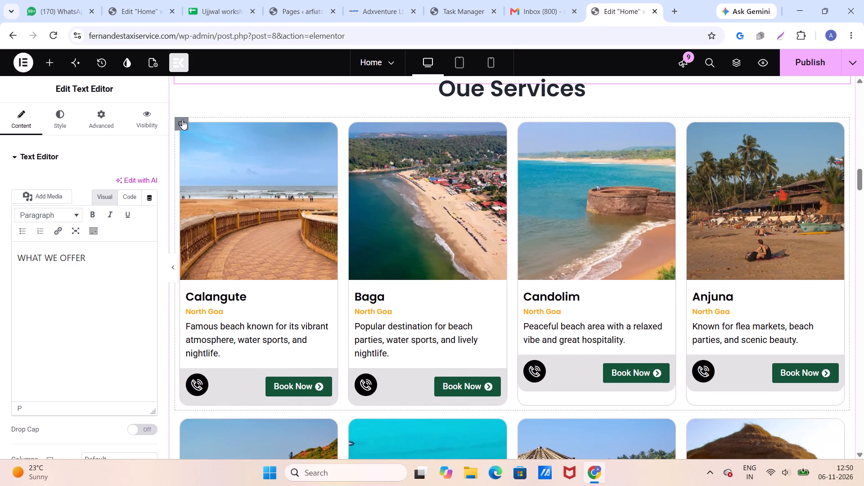
right_click(182, 120)
left_click(220, 166)
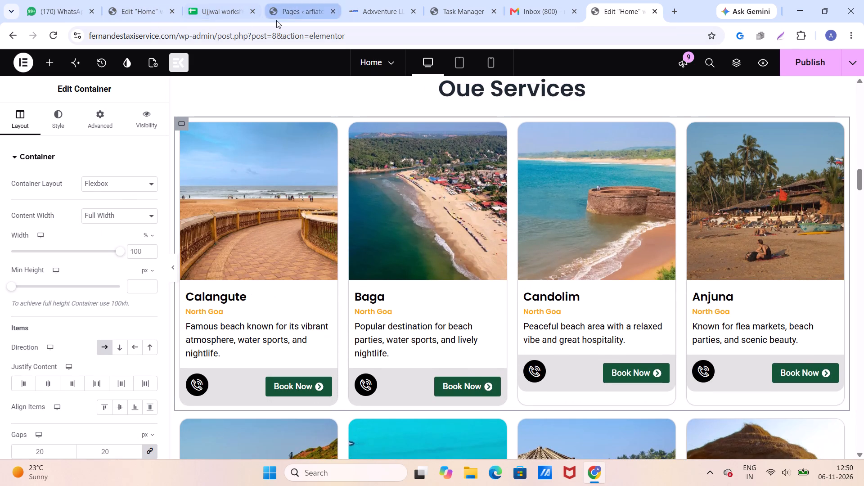
Paste the copied four-card container from the other site below the "WHAT WE OFFER" text on the nabitaxiservice Home page.
left_click(141, 7)
scroll(296, 184, "down", 2)
left_click(279, 326)
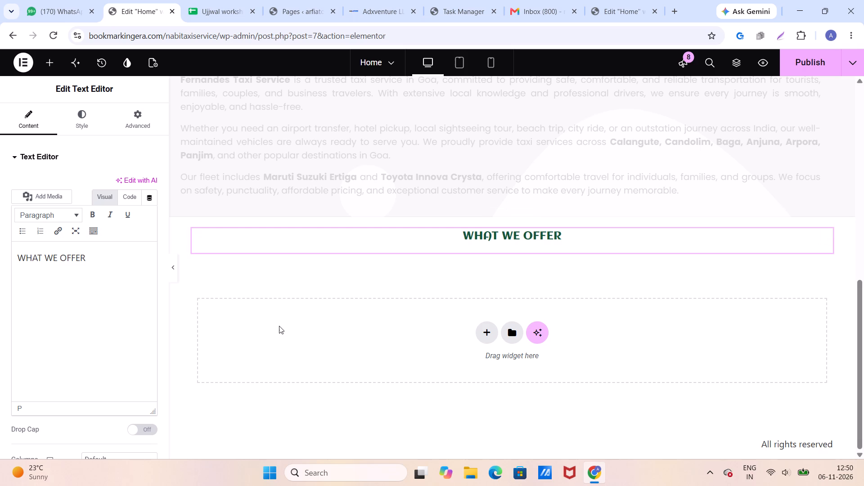
right_click(279, 312)
left_click(335, 349)
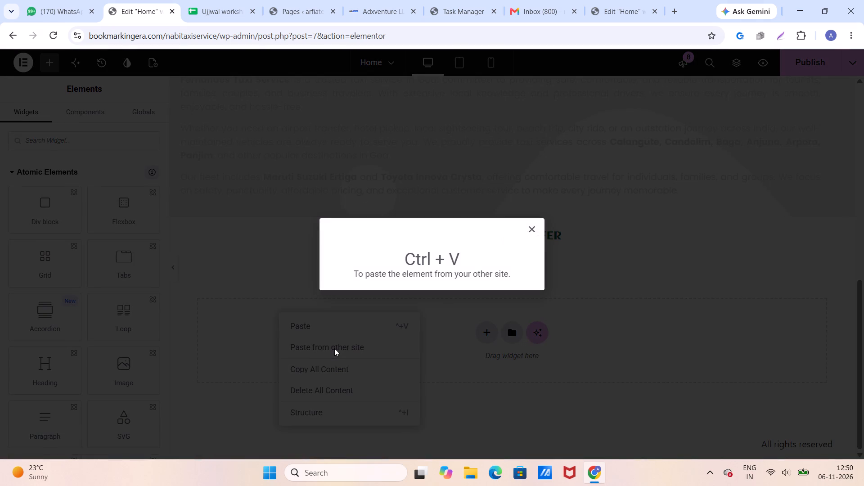
key("ctrl+v")
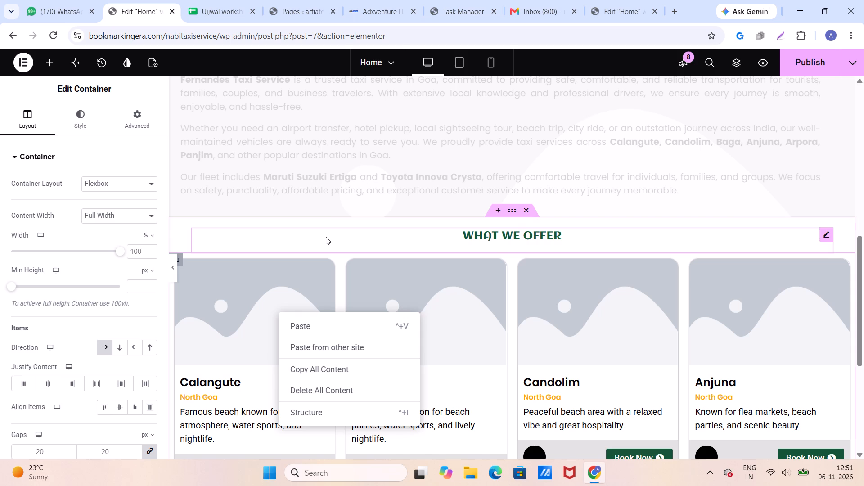
scroll(329, 241, "down", 3)
scroll(337, 246, "up", 1)
scroll(337, 247, "down", 3)
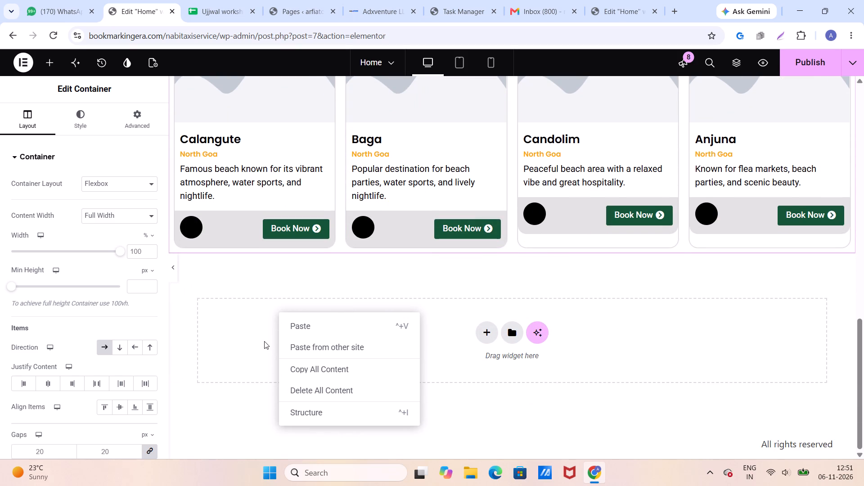
left_click(257, 334)
scroll(298, 294, "up", 2)
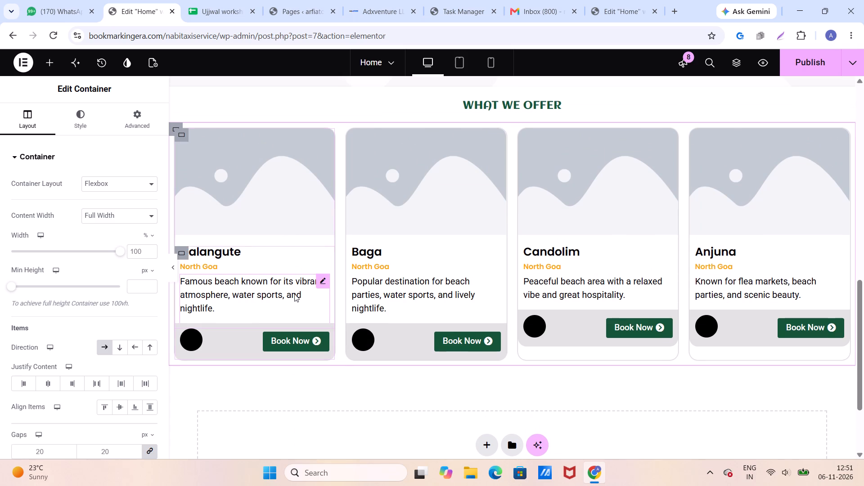
scroll(294, 294, "down", 1)
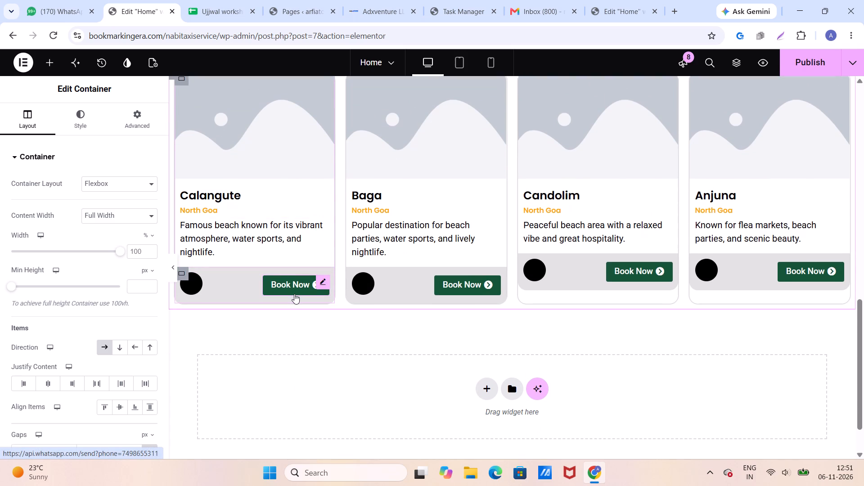
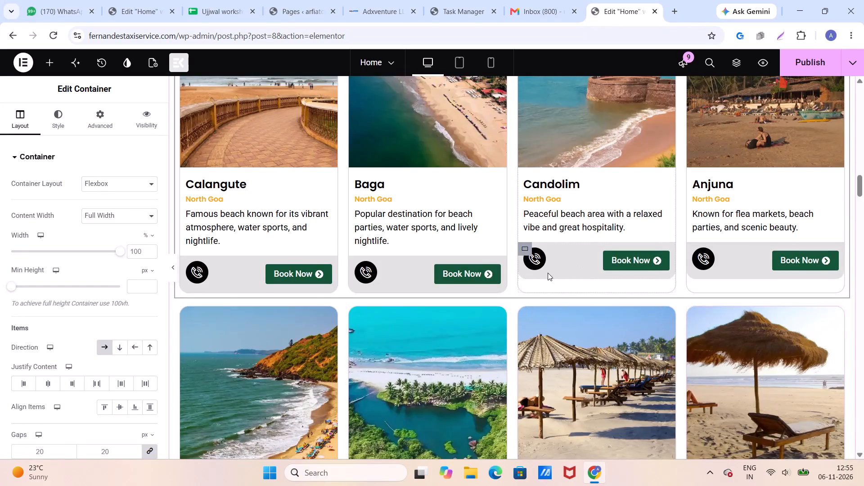
Review the Fernandes Home page sections below the Calangute, Baga, Candolim and Anjuna cards, from the destination cards through the vehicle listings.
scroll(548, 273, "down", 20)
scroll(548, 273, "down", 9)
scroll(531, 259, "up", 1)
scroll(531, 259, "down", 3)
scroll(531, 259, "up", 1)
scroll(531, 259, "down", 11)
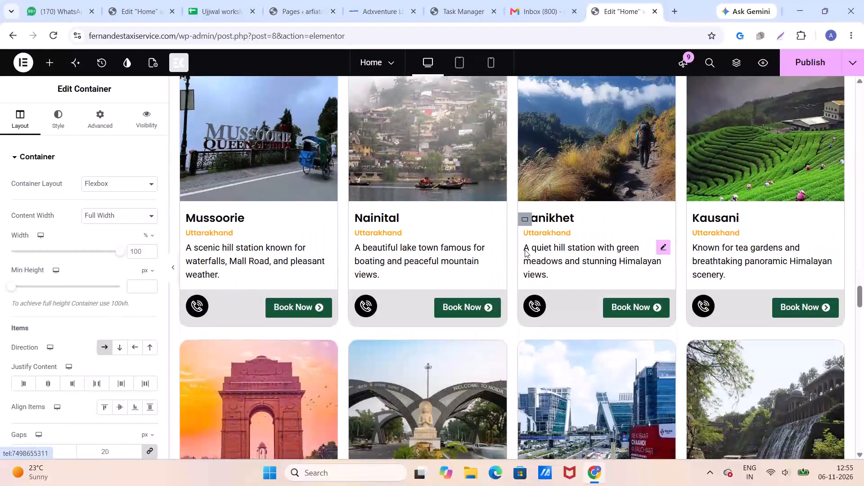
scroll(525, 250, "down", 5)
scroll(520, 244, "up", 1)
scroll(520, 244, "down", 19)
scroll(522, 139, "up", 1)
scroll(522, 139, "down", 5)
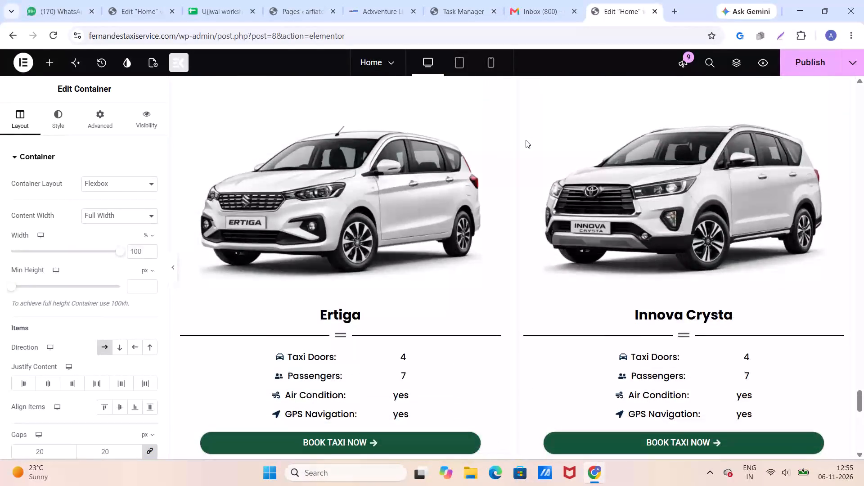
scroll(526, 139, "up", 14)
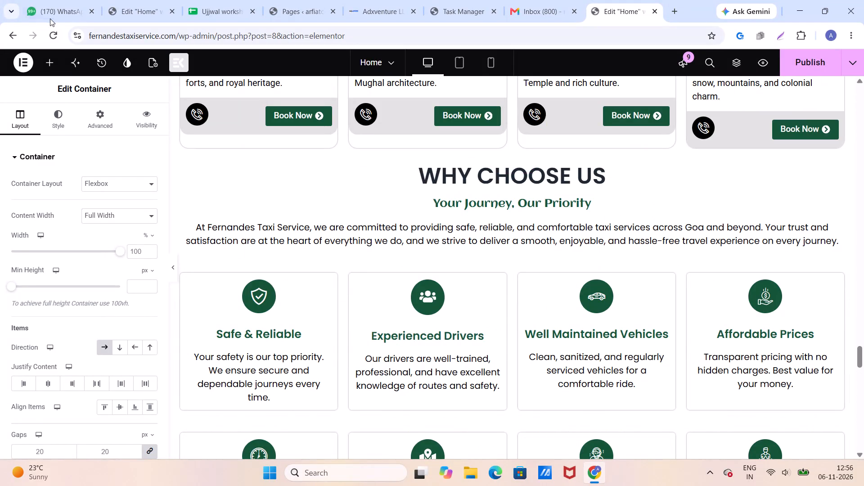